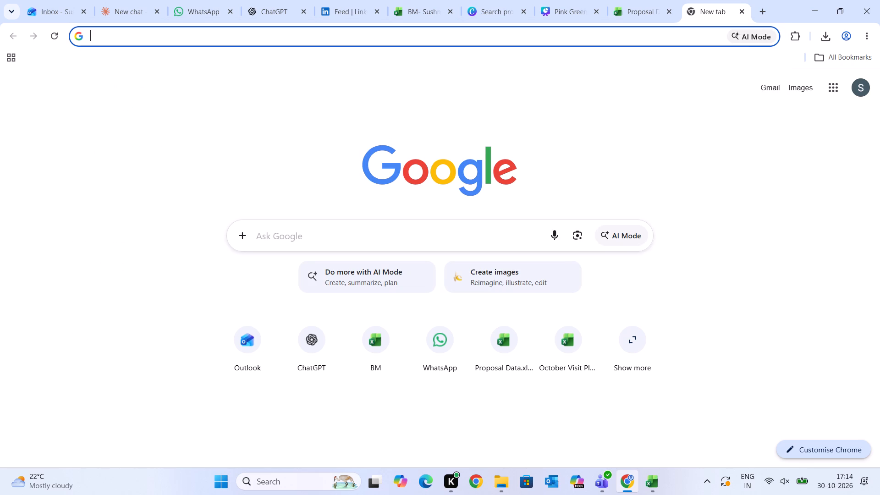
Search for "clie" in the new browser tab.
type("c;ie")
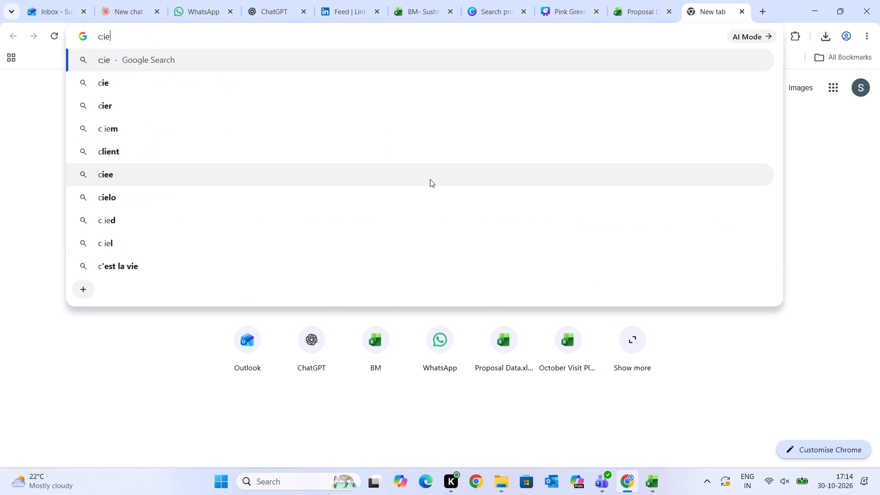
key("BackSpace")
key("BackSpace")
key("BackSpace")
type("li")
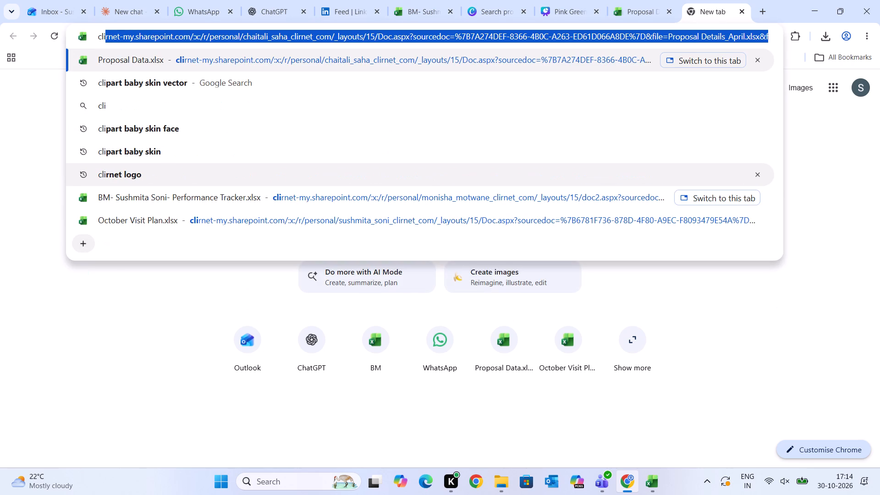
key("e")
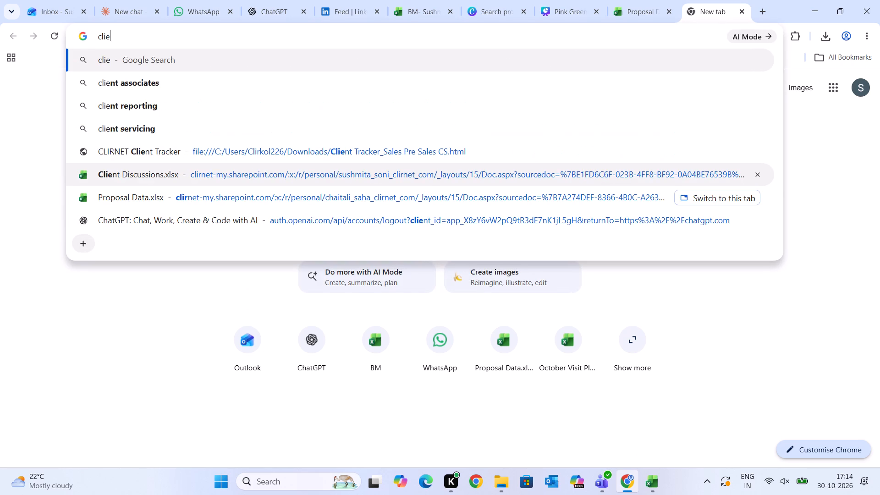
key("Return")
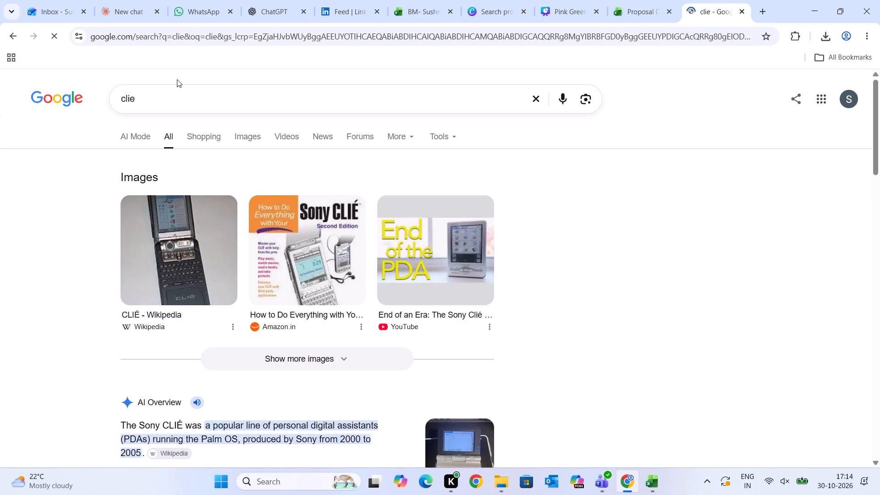
Replace the browser query with "client" to look up matching pages and previously visited files.
left_click(164, 40)
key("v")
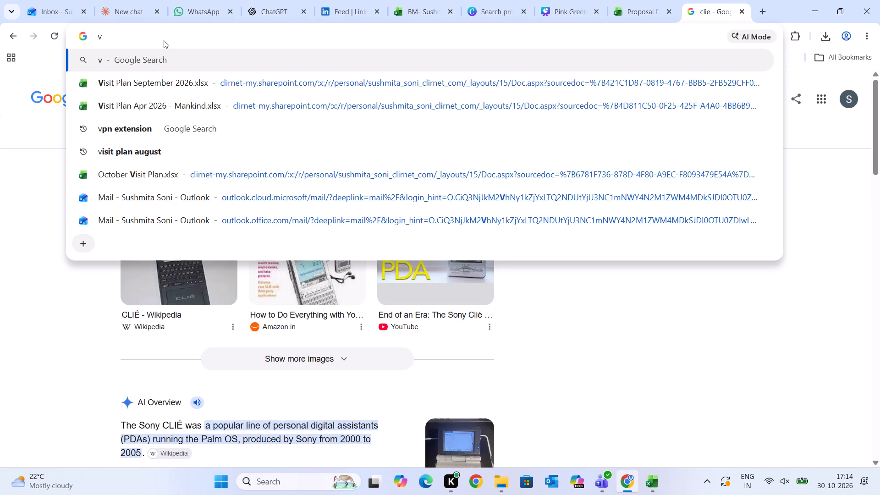
key("BackSpace")
key("BackSpace")
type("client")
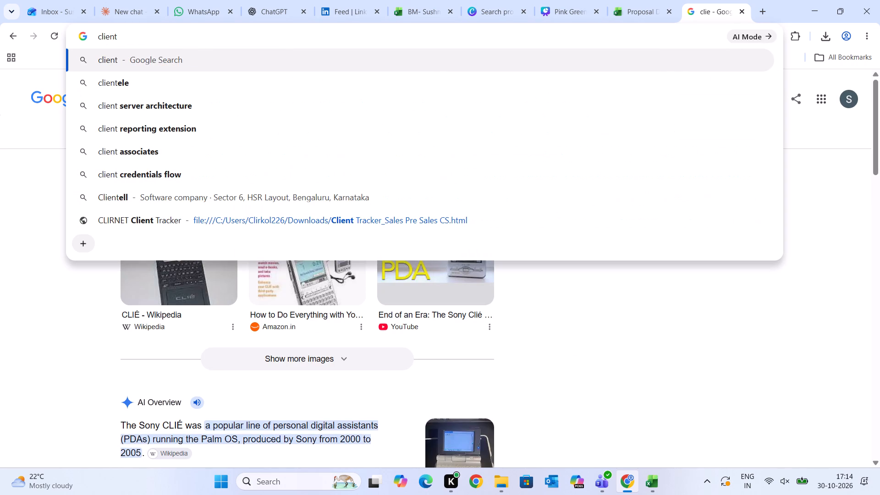
Find and open the Client Discussions.xlsx workbook and select cell A6, below the existing Pfizer rows.
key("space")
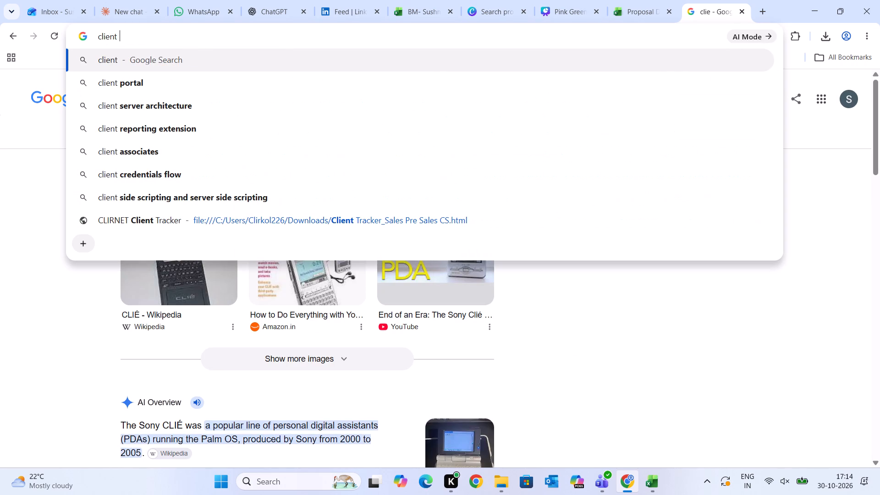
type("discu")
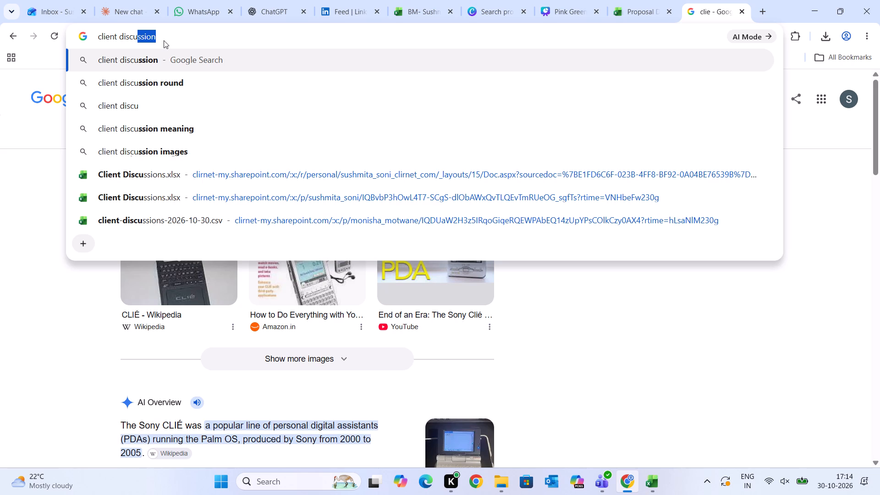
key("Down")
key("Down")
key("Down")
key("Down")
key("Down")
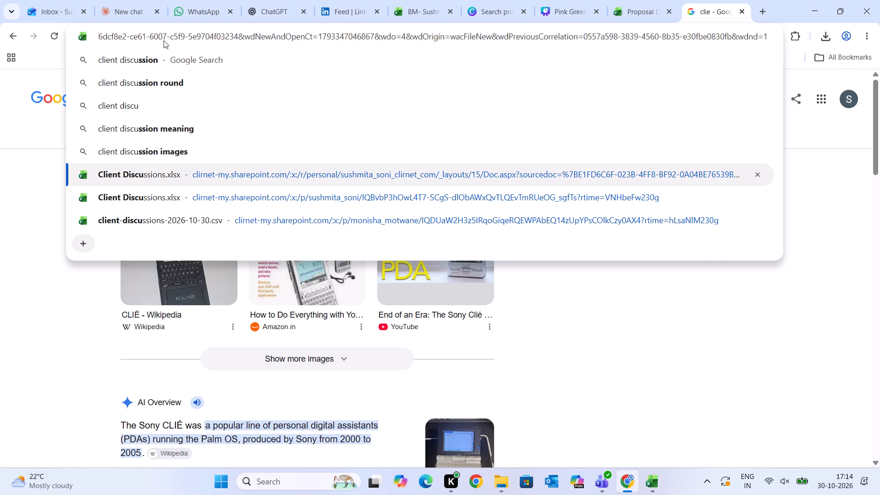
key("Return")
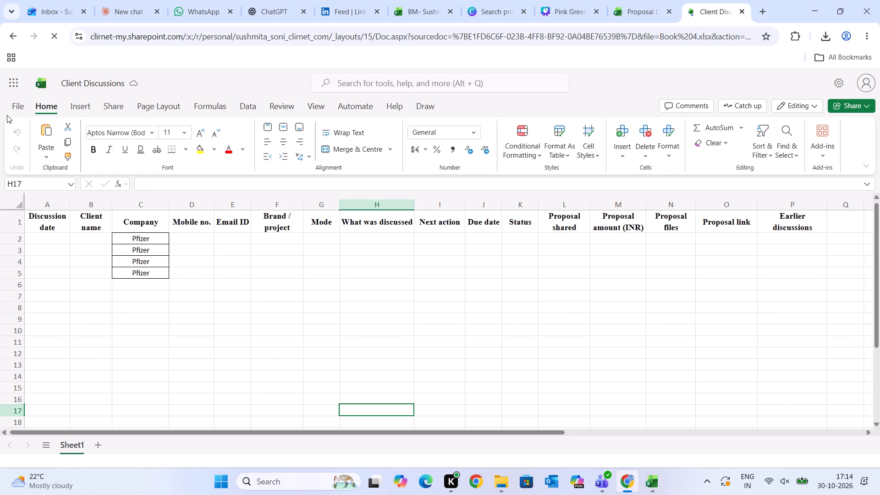
left_click(42, 278)
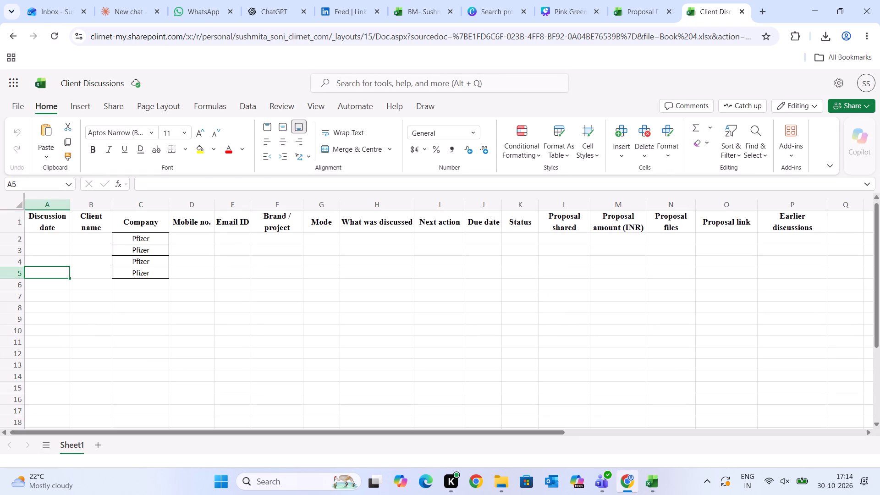
left_click(44, 287)
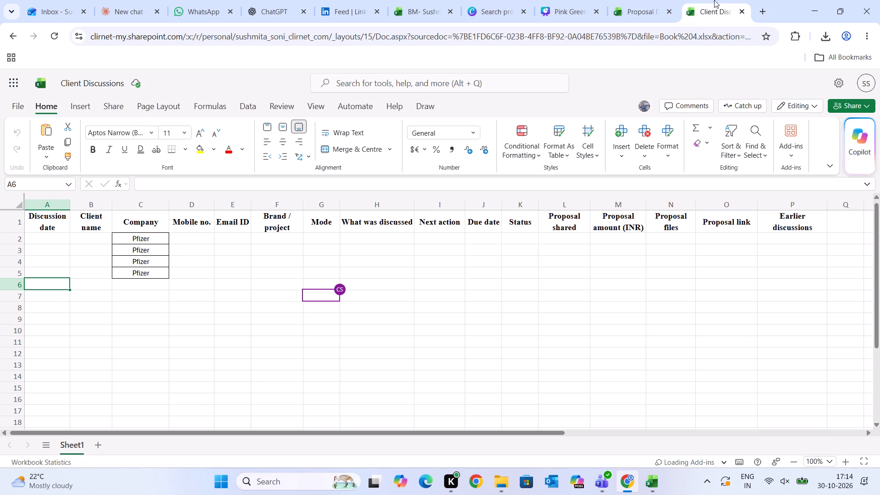
Examine the dates, companies and next actions on the Performance Tracker's Meeting Interaction sheet against the column headings in Client Discussions.
left_click(431, 0)
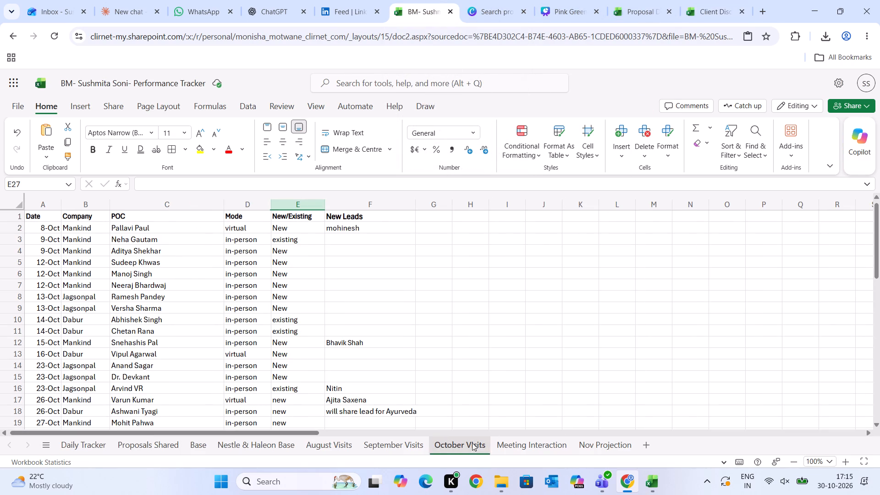
left_click(526, 444)
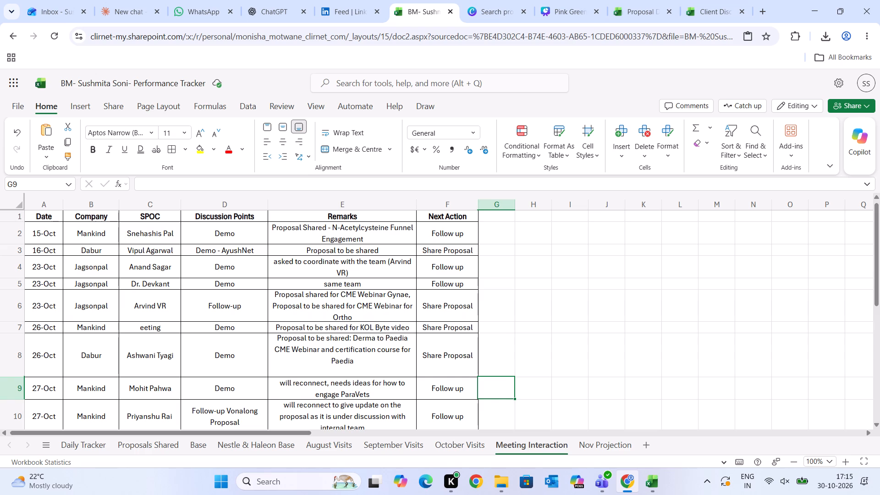
left_click(706, 0)
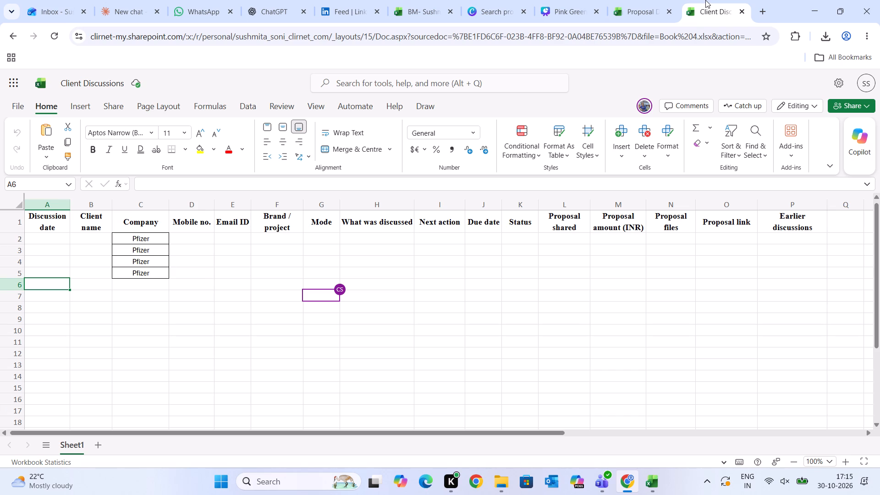
scroll(686, 0, "down", 1)
left_click(410, 0)
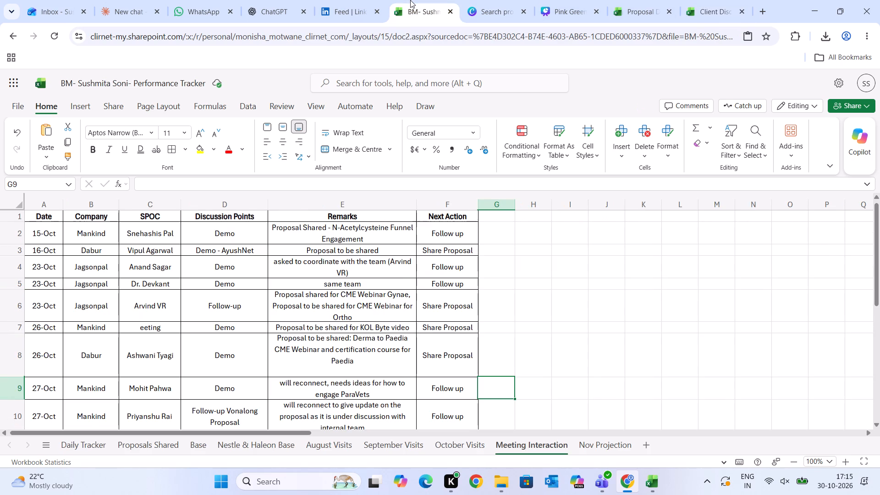
scroll(176, 364, "up", 1)
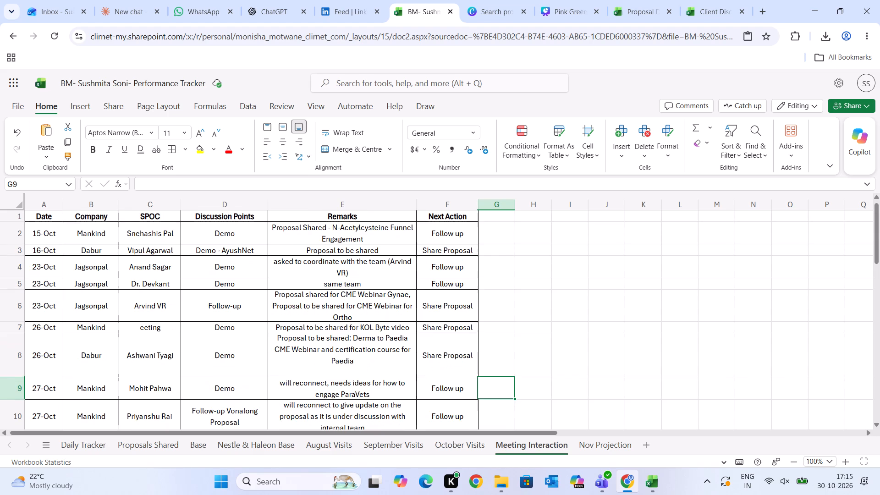
scroll(200, 389, "right", 1)
left_click_drag(450, 228, 450, 318)
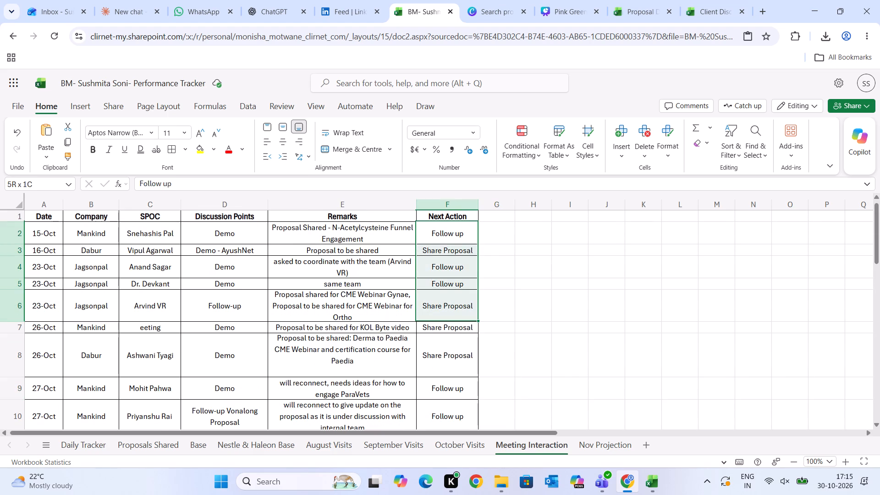
left_click_drag(450, 318, 449, 318)
left_click(449, 318)
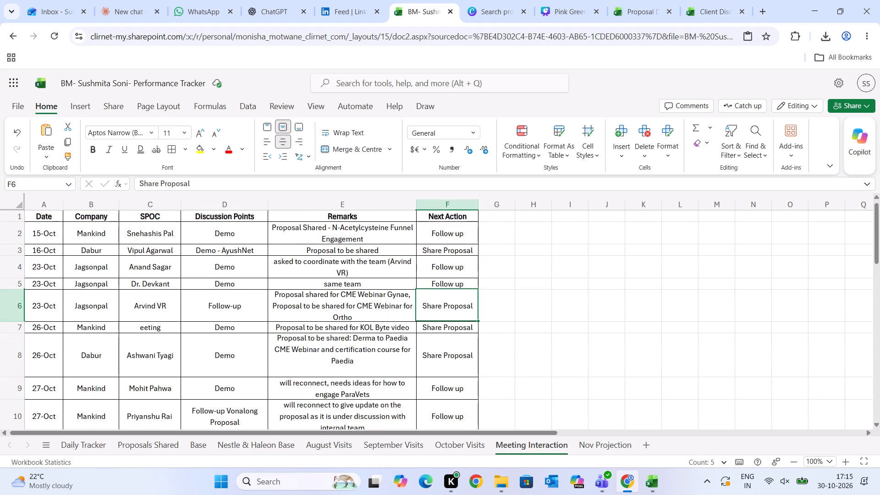
left_click(49, 231)
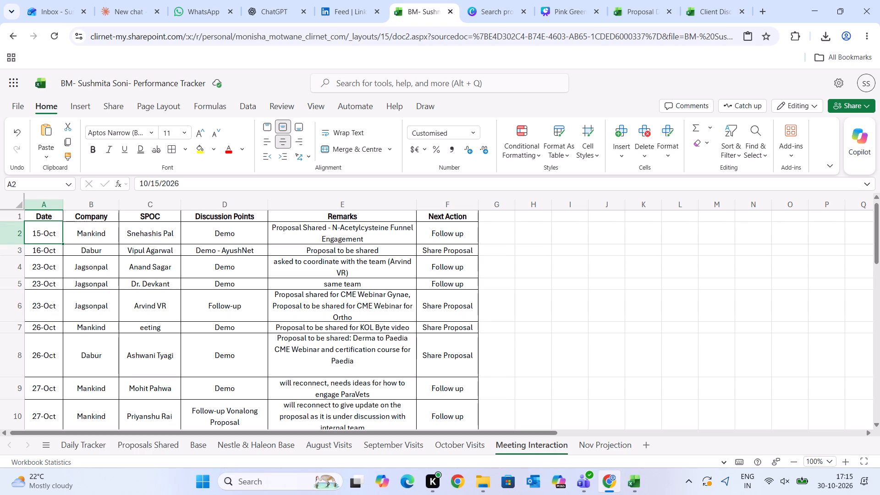
left_click_drag(44, 264, 44, 300)
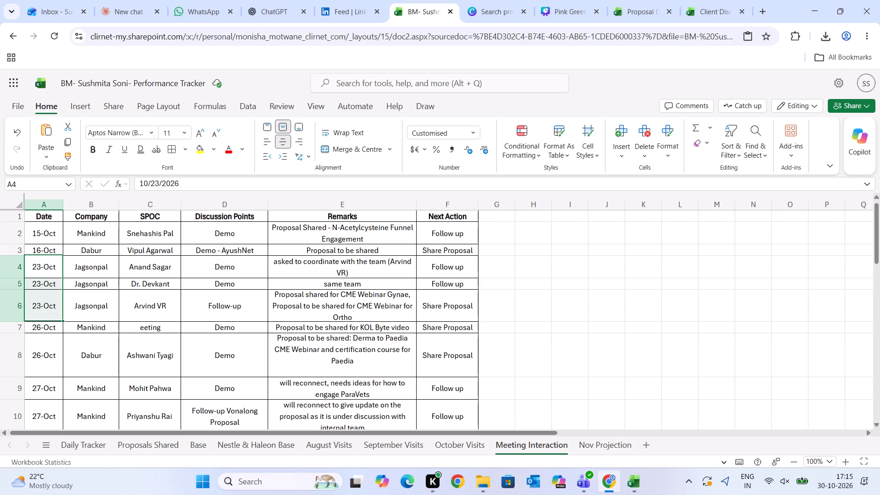
left_click_drag(44, 300, 45, 409)
left_click_drag(45, 409, 52, 403)
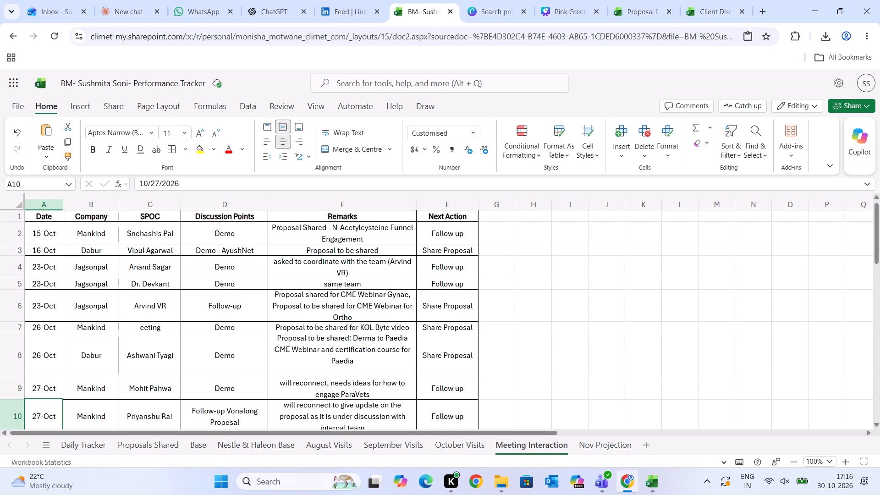
left_click(88, 362)
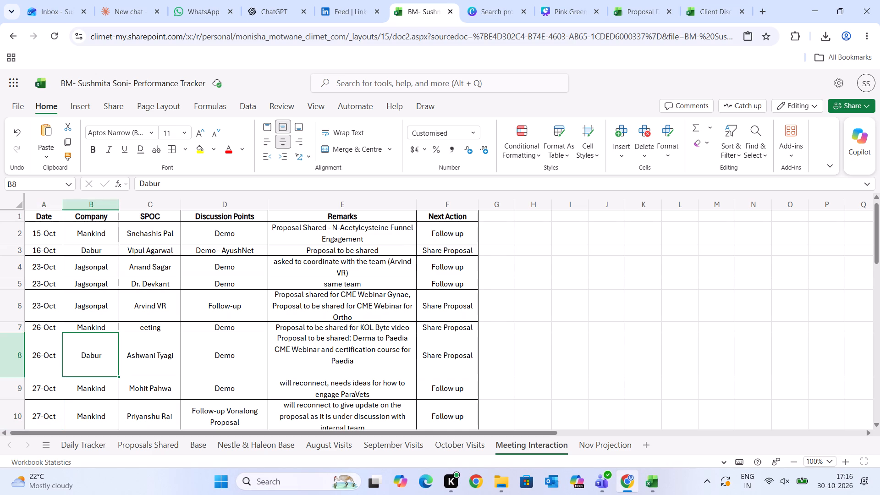
left_click(34, 227)
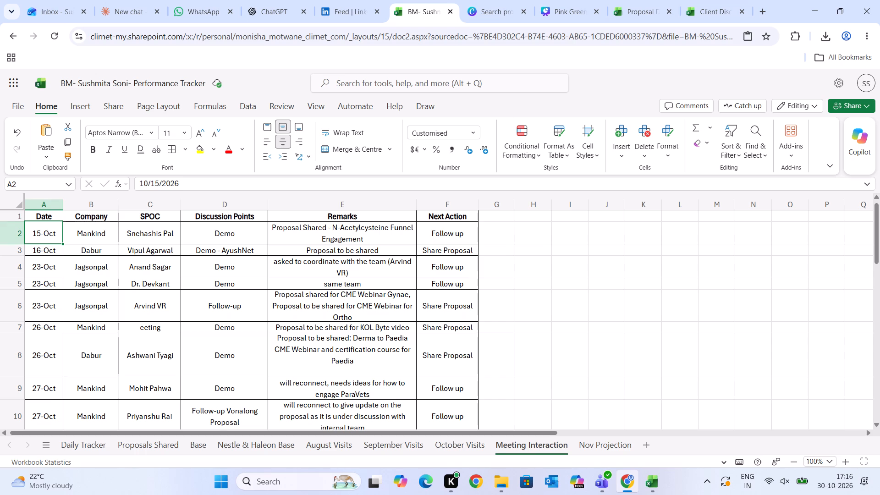
left_click(29, 228)
left_click(106, 260)
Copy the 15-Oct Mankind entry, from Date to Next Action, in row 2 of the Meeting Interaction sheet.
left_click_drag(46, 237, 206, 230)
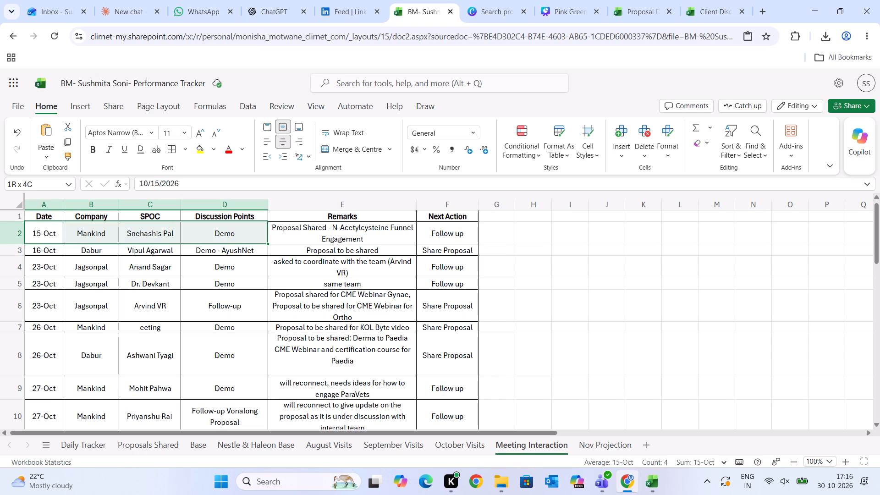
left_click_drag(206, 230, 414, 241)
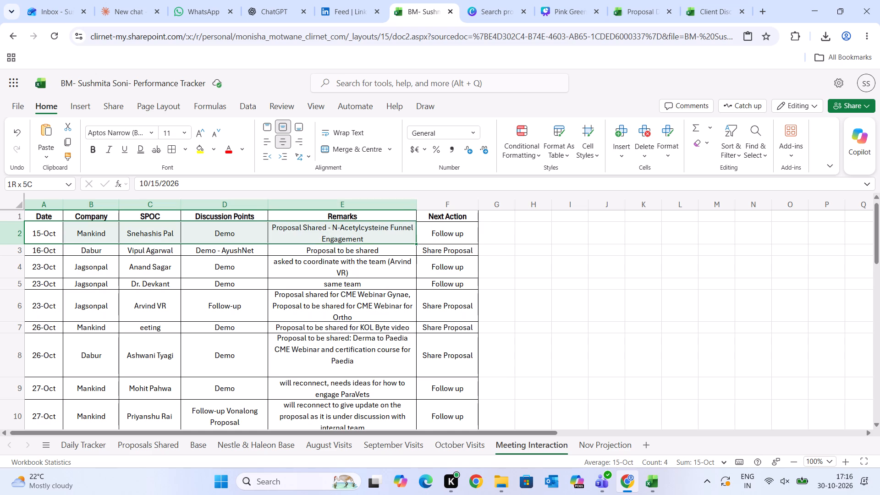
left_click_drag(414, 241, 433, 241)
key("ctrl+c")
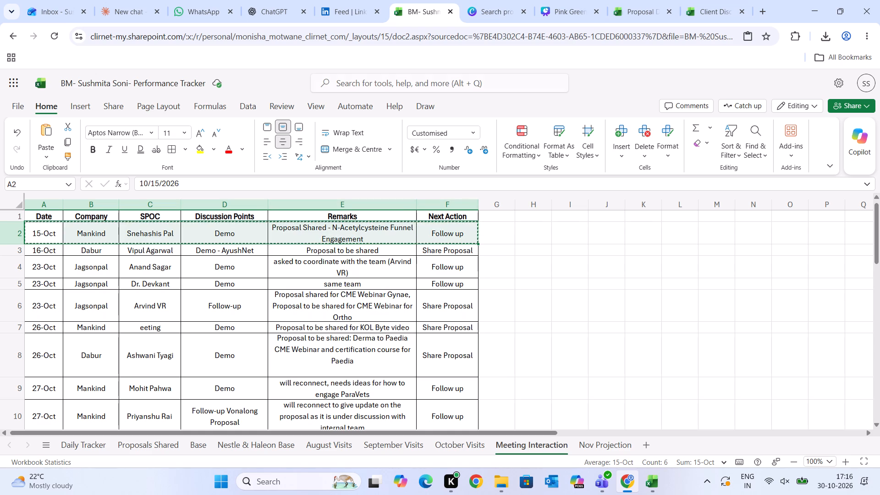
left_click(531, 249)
In the Client Discussions workbook, enter 15.10.2026 as the discussion date in cell A6.
left_click(723, 0)
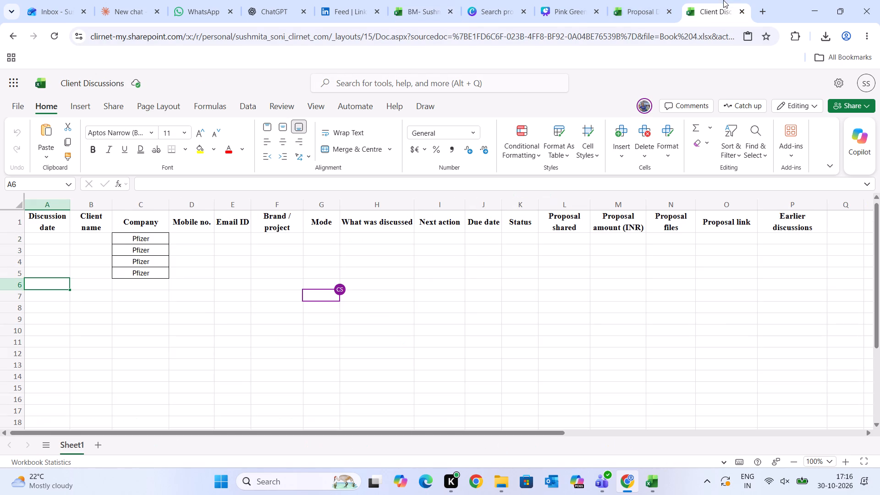
double_click(49, 285)
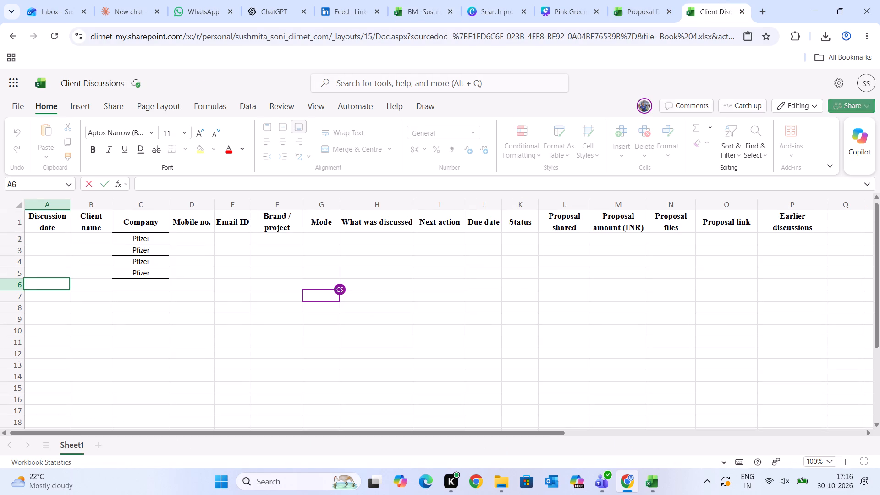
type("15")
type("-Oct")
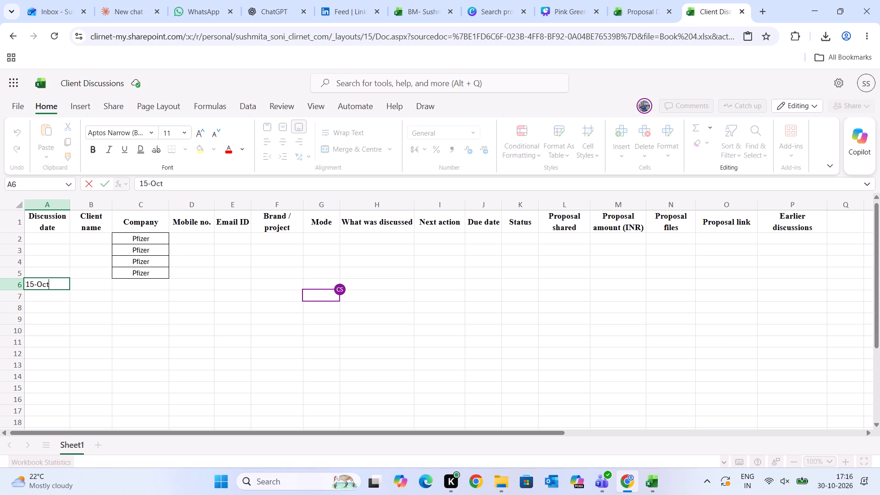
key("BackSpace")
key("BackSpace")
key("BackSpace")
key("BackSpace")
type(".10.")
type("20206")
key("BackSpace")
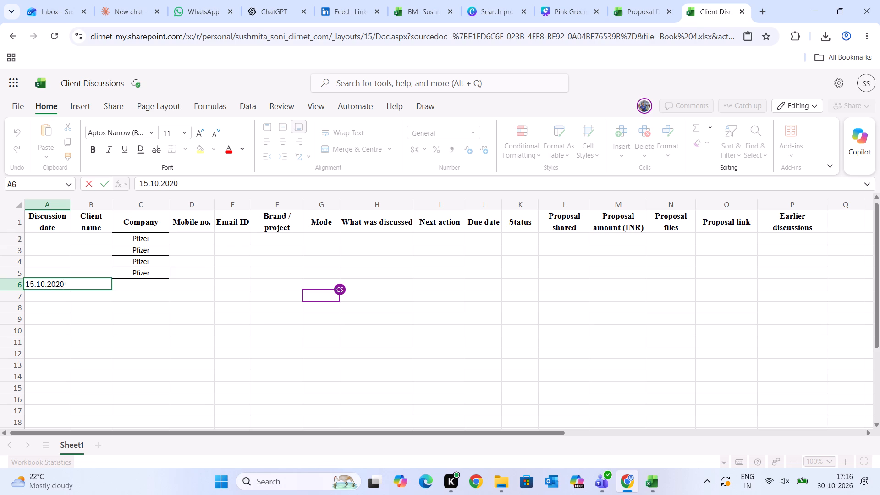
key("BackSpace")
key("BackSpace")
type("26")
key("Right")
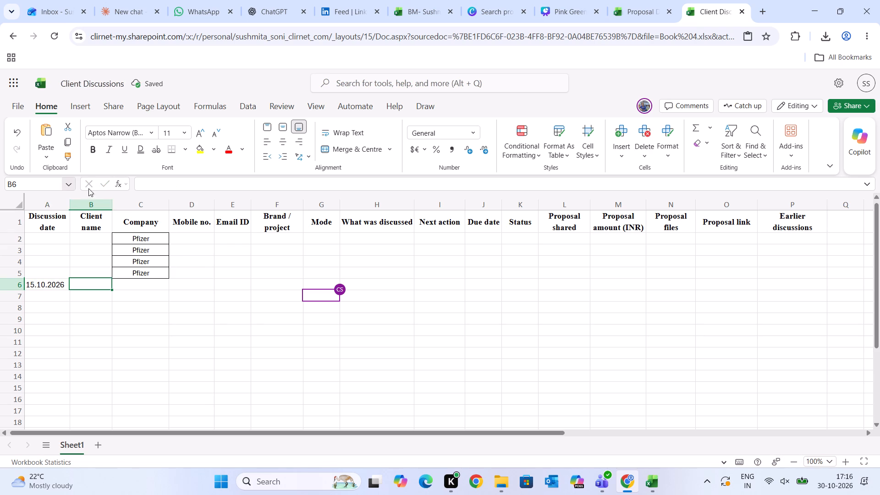
Widen the Client name column slightly so its heading fits on one line.
left_click_drag(110, 202, 123, 200)
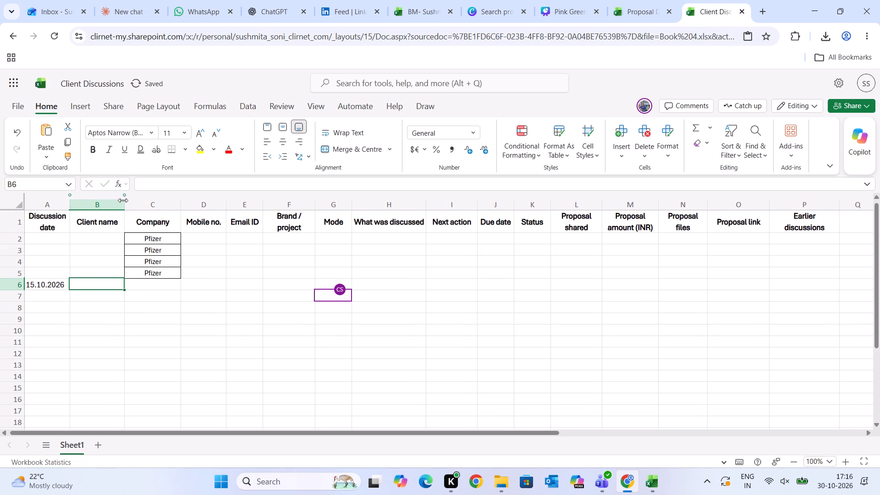
Enter the SPOC's name from the 15-Oct Mankind meeting as the client name in cell B6.
double_click(106, 281)
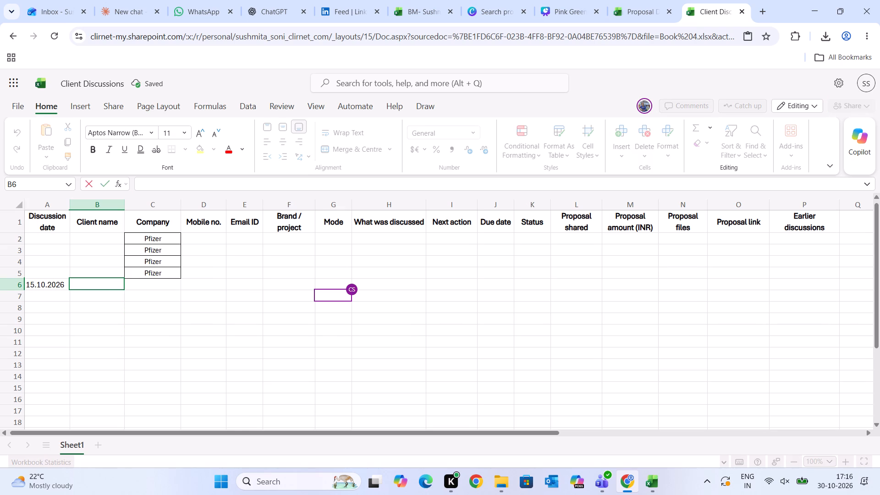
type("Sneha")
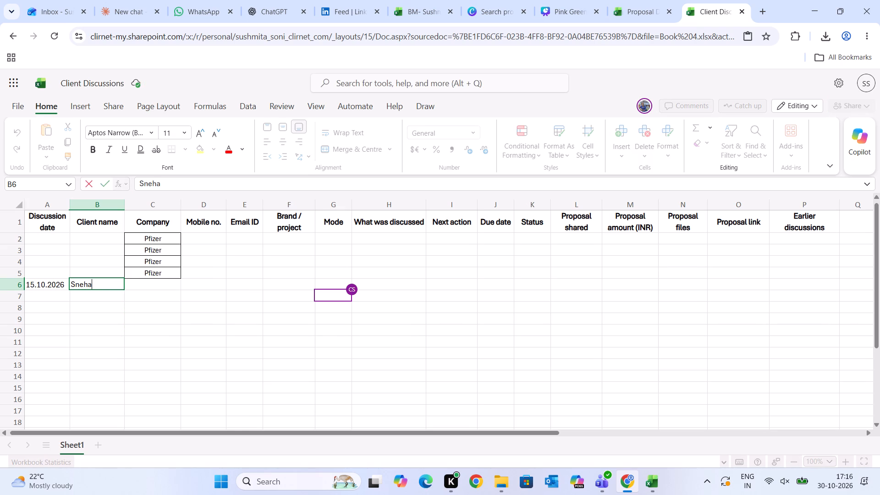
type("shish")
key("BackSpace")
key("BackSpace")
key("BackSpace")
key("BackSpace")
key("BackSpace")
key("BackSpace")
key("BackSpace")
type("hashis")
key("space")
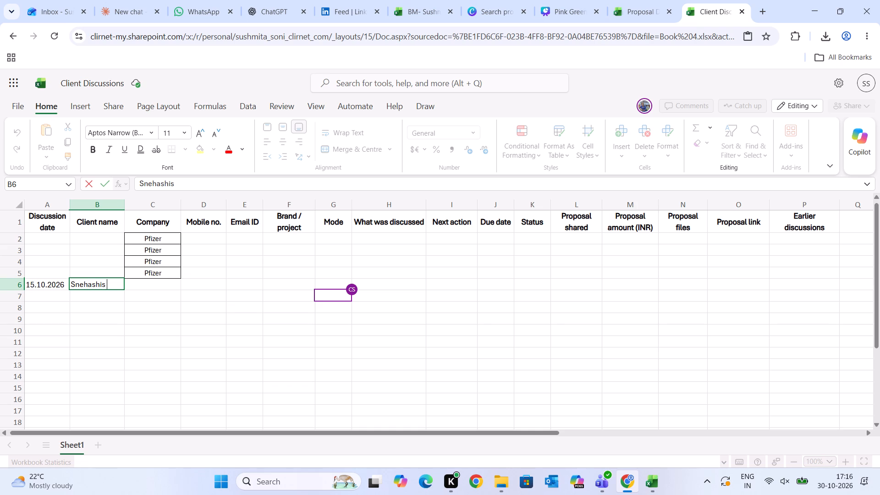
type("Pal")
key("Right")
Enter Mankind as the company in cell C6.
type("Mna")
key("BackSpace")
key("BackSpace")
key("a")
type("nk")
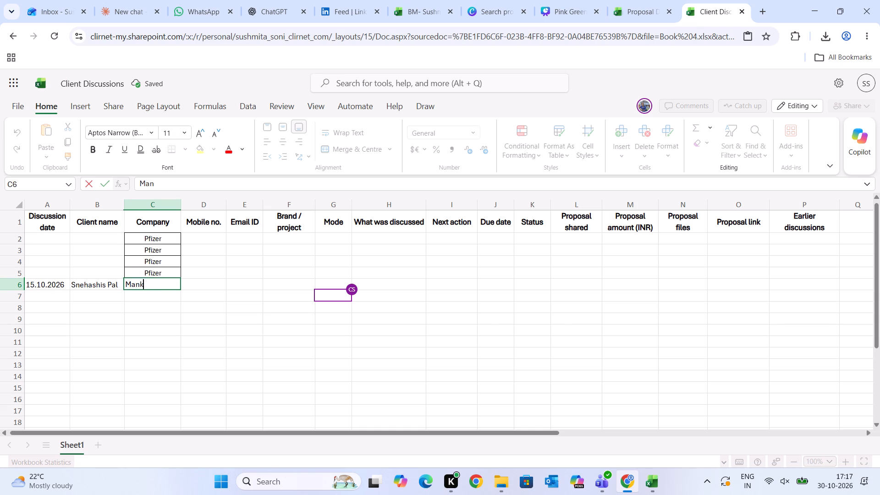
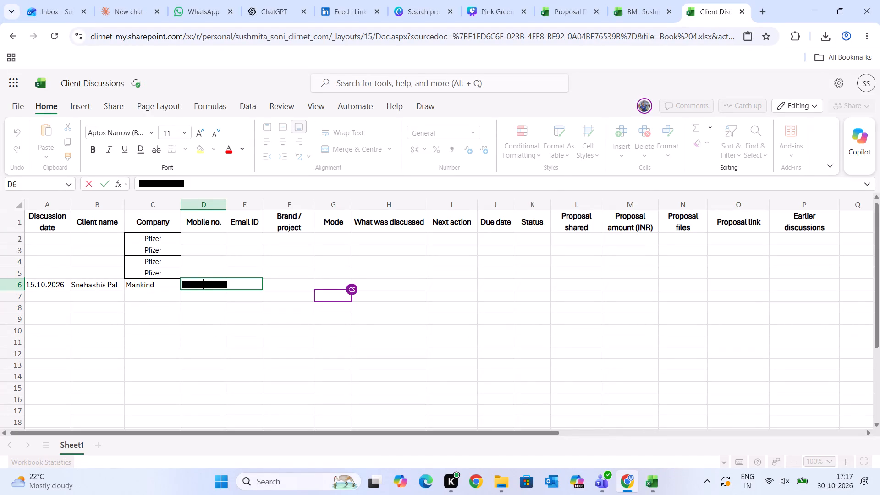
Remove one character from the middle of the client's mobile number in cell D6 to finish that entry.
left_click(205, 285)
key("BackSpace")
left_click(218, 319)
Widen the Email ID column slightly to make more room for the address.
left_click(247, 286)
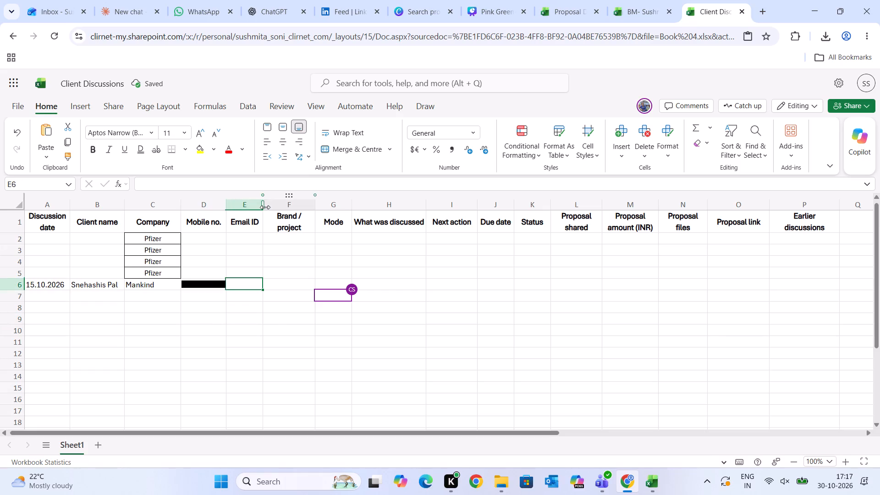
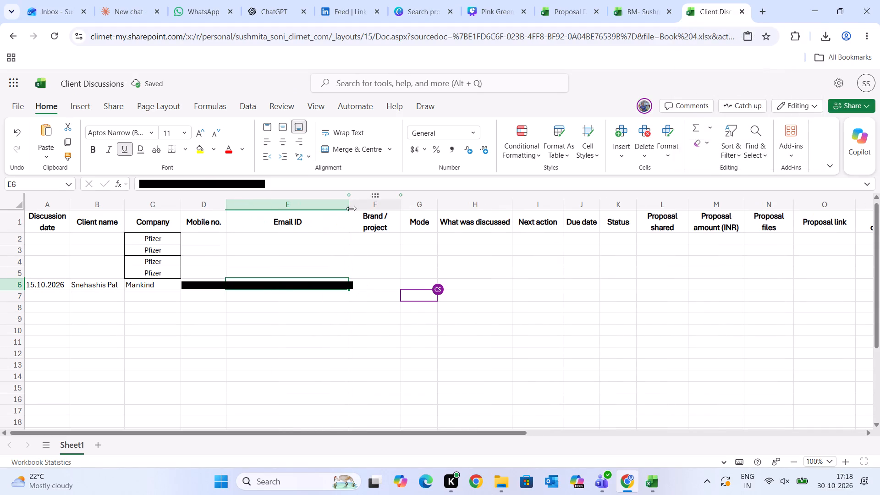
Widen the Email ID column so the Mankind contact's address fits inside it.
left_click_drag(349, 207, 364, 207)
Enter the Mankind meeting's mode in cell G6, starting with "in".
double_click(384, 283)
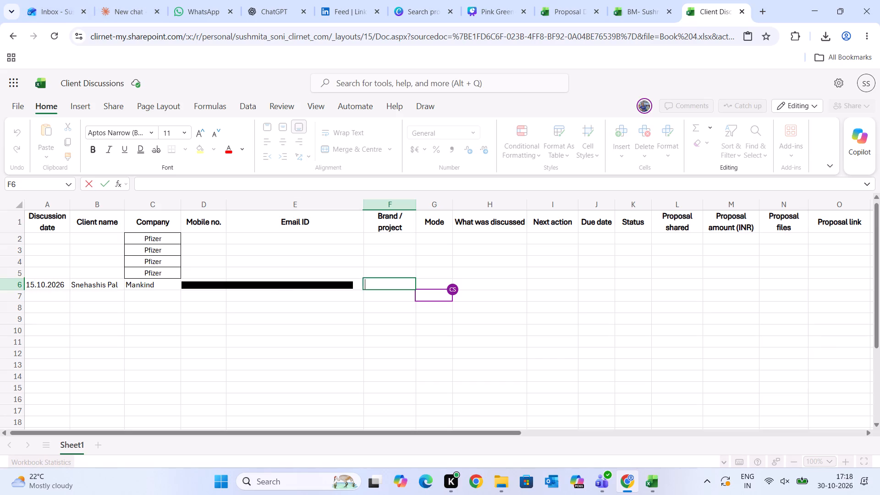
left_click(441, 282)
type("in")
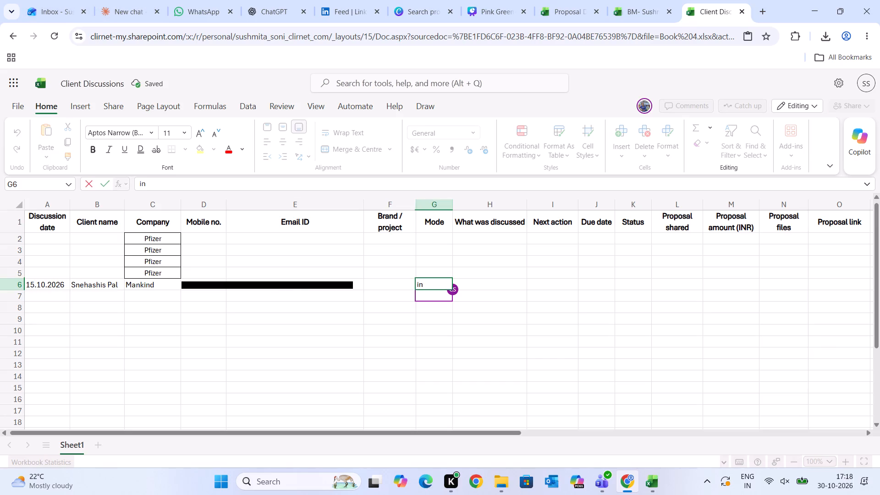
Complete the mode entry in cell G6 as in-person for the Mankind meeting.
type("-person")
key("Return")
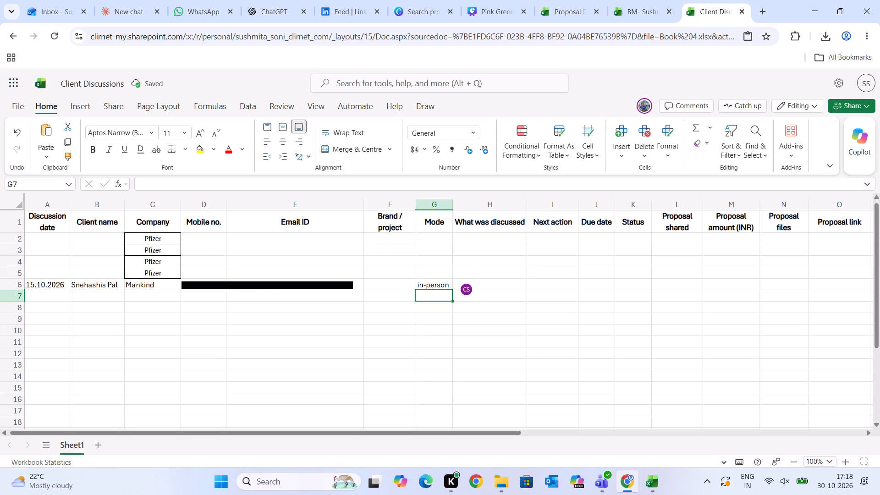
Widen the Mode column slightly.
left_click(454, 202)
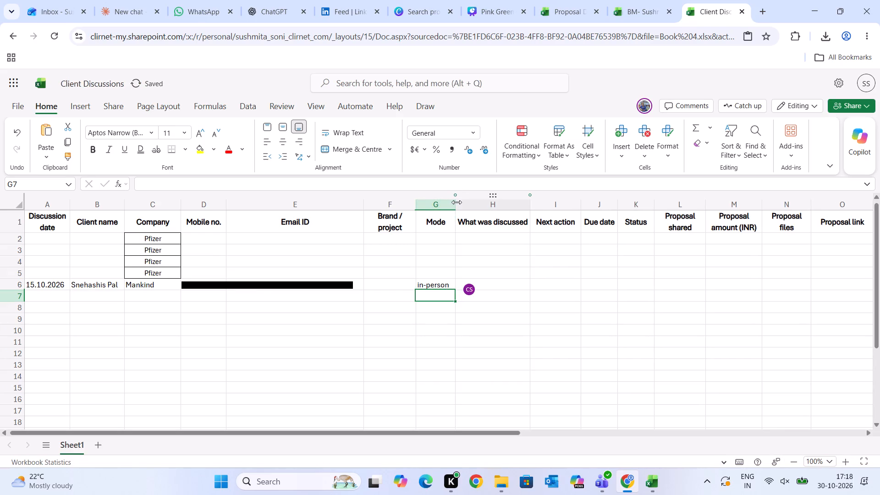
For the Brand / project cell F6, select the text N-Acetylcysteine in the 15-Oct Mankind remarks on the Performance Tracker's Meeting Interaction sheet.
left_click(401, 287)
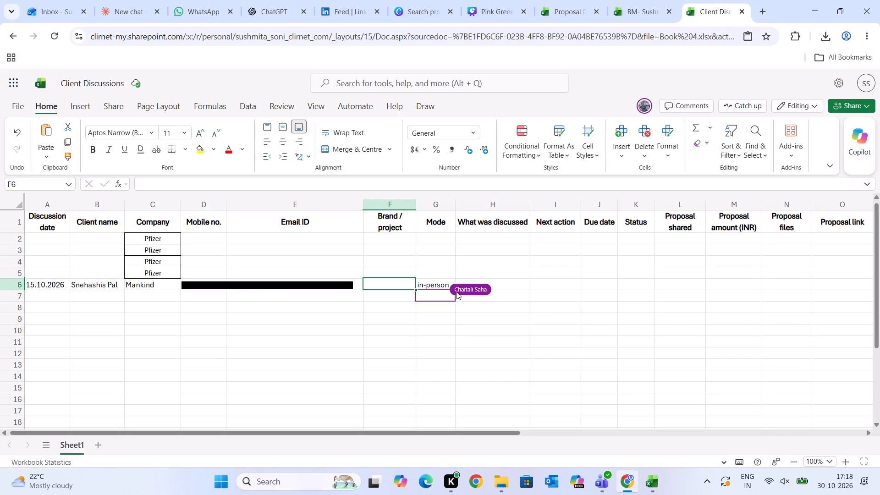
left_click_drag(456, 291, 494, 296)
left_click(487, 286)
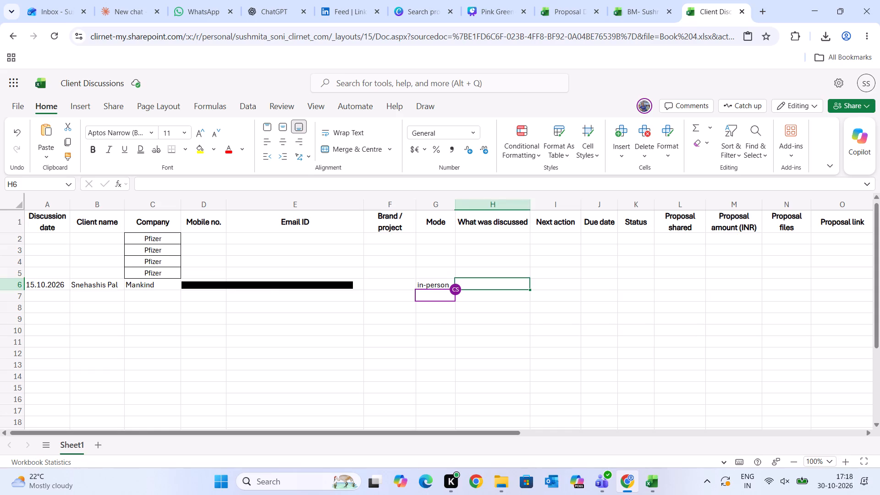
left_click(392, 282)
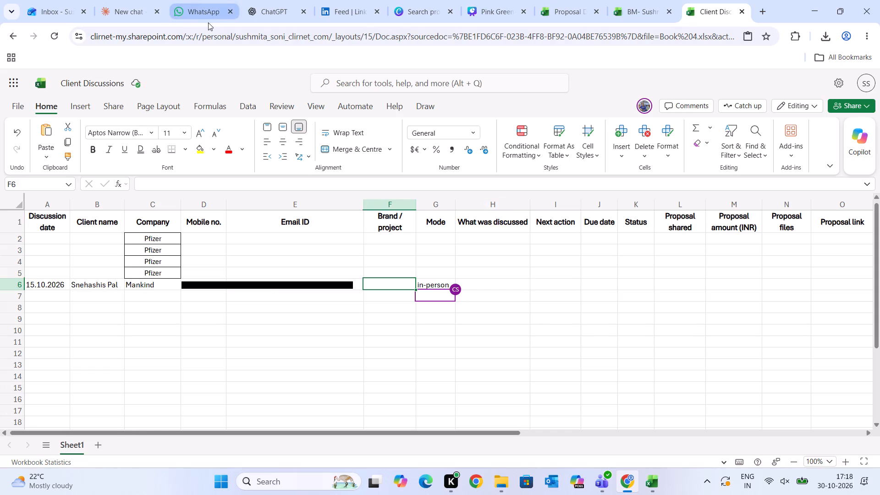
left_click(569, 0)
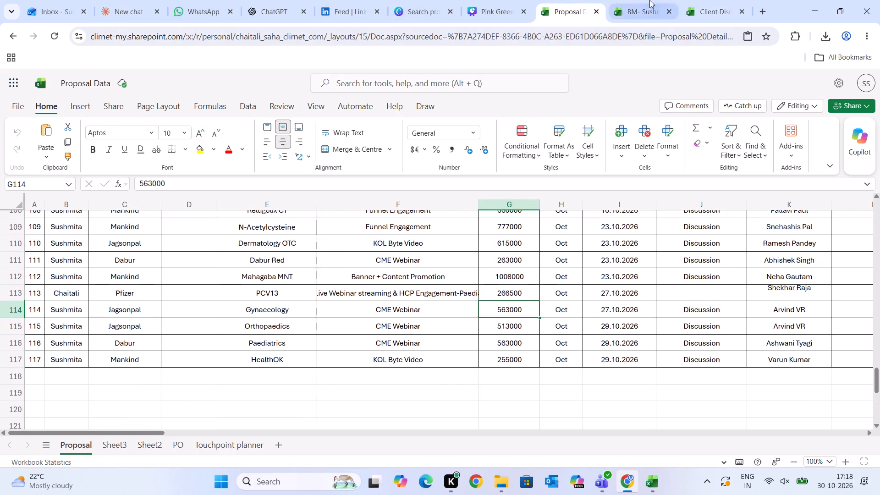
left_click(649, 0)
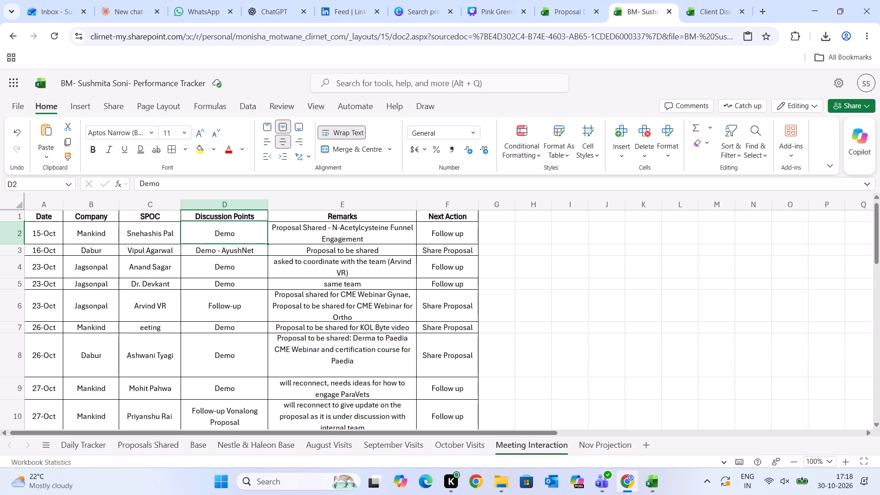
left_click(338, 233)
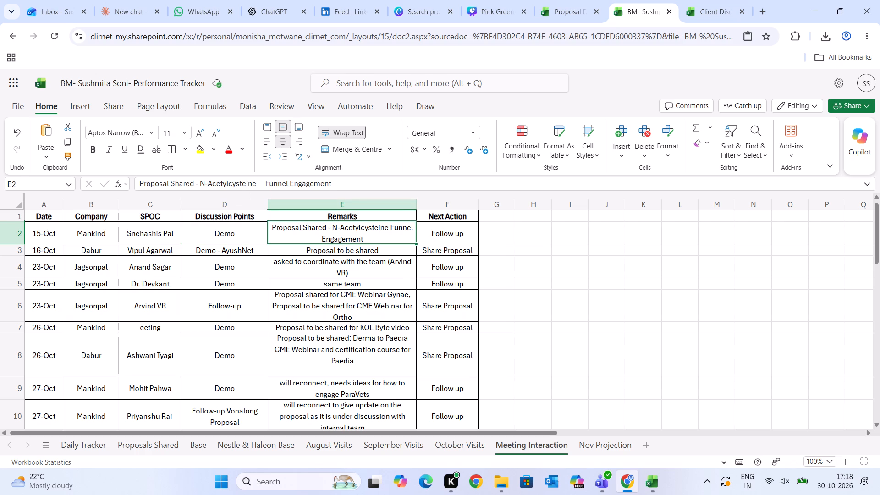
left_click_drag(200, 182, 256, 181)
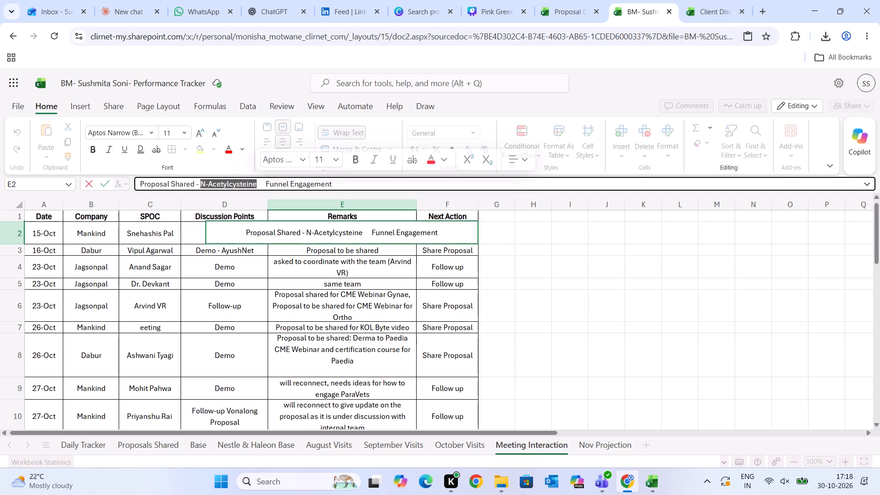
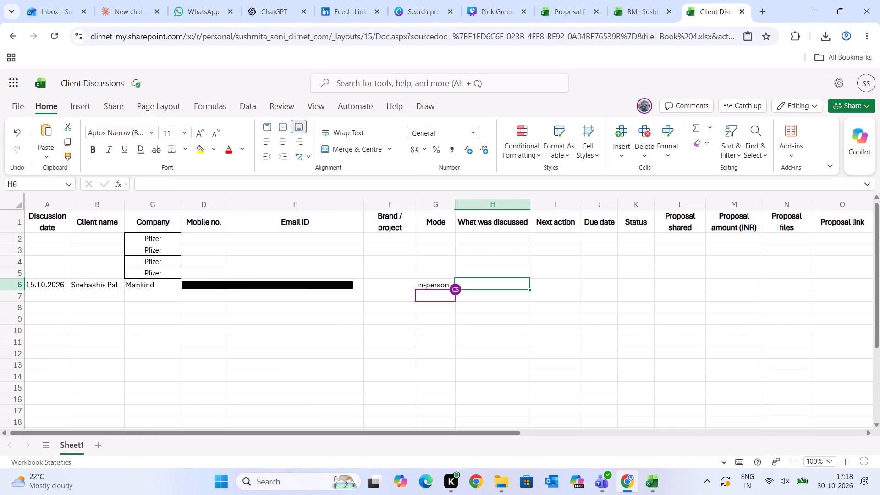
Enter "CLIRNET Demo and New Launch N-Acetylcysteine" in What was discussed cell H6, reusing the copied N-Acetylcysteine text.
key("BackSpace")
type("IRNET")
key("space")
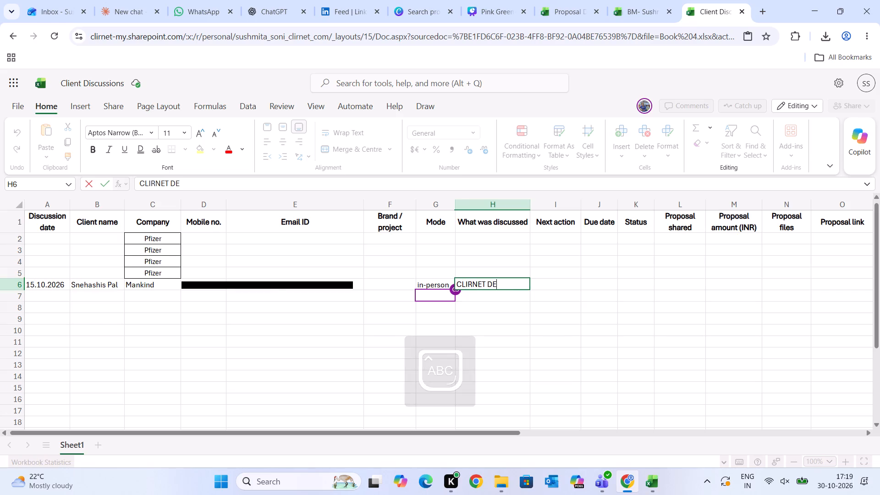
key("BackSpace")
type("emo and New Launch")
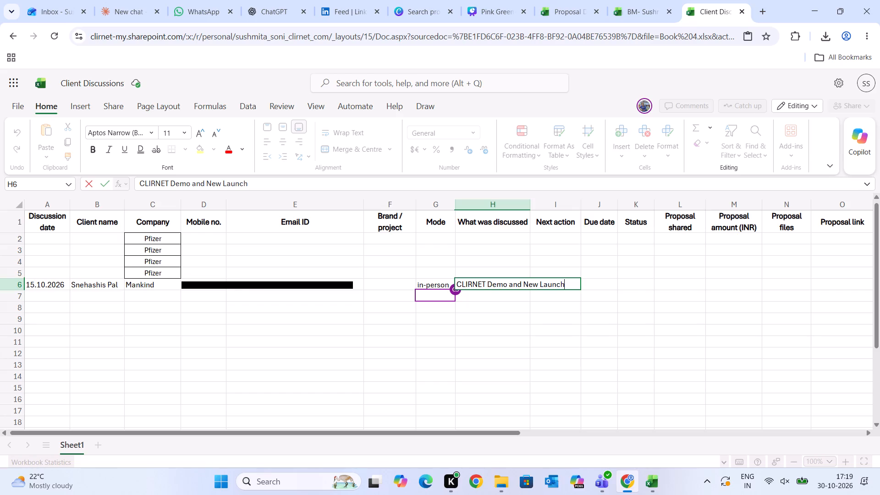
key("space")
key("ctrl+v")
left_click(555, 323)
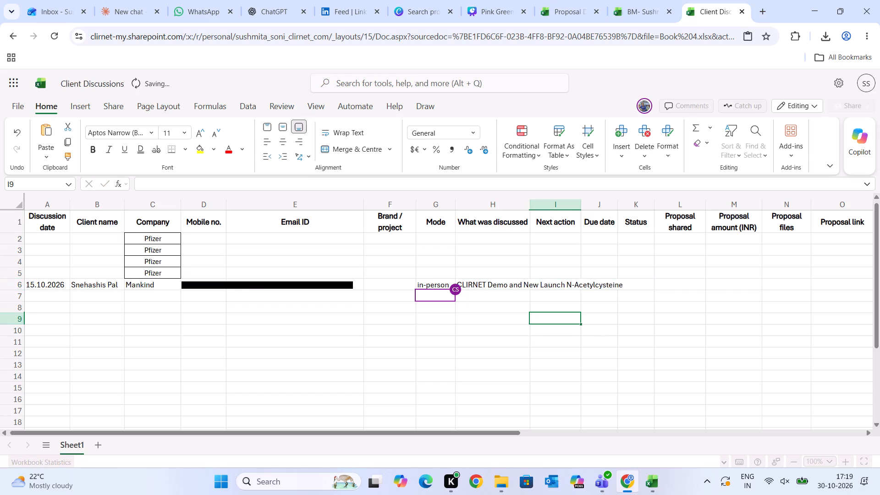
Wrap the text in discussion cell H6 and slightly widen the What was discussed column.
left_click(510, 284)
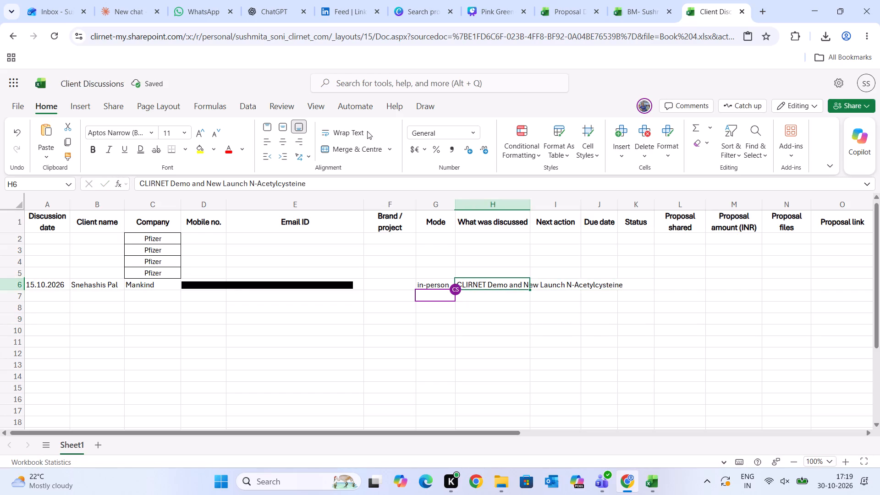
left_click(359, 130)
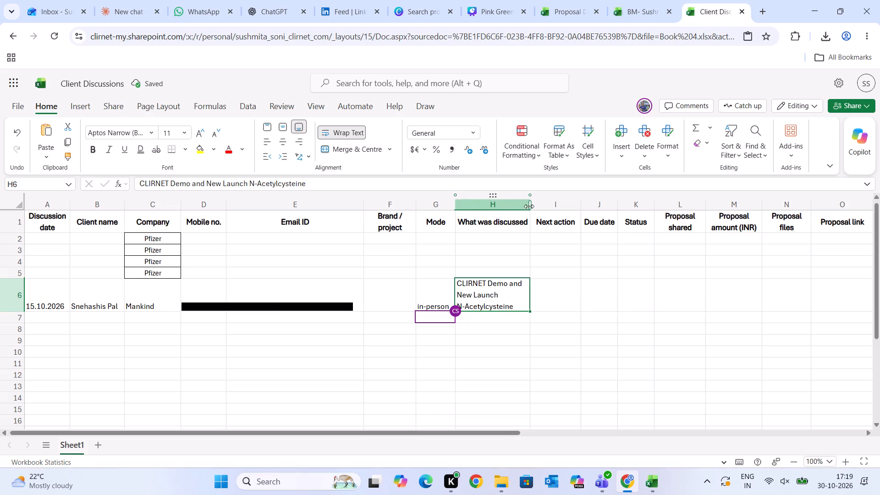
left_click_drag(530, 203, 534, 202)
Enter Follow-up as the next action in cell I6 of the Mankind row.
left_click(551, 295)
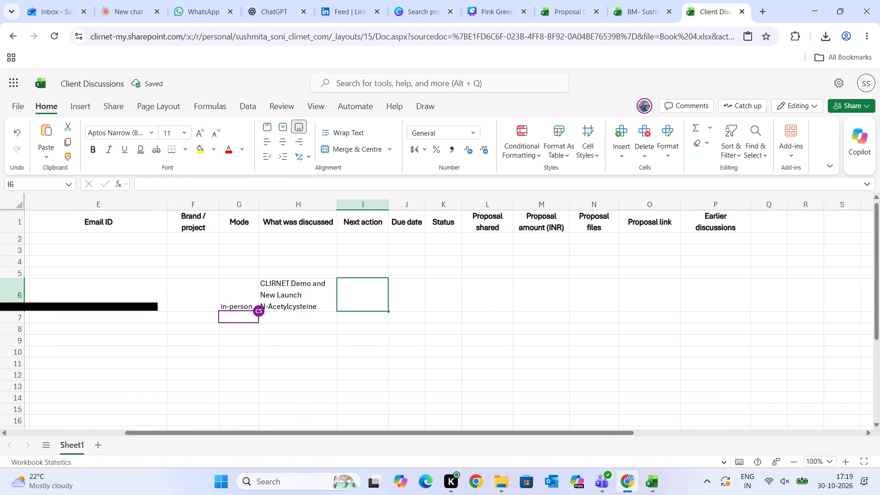
double_click(374, 287)
type("Follow")
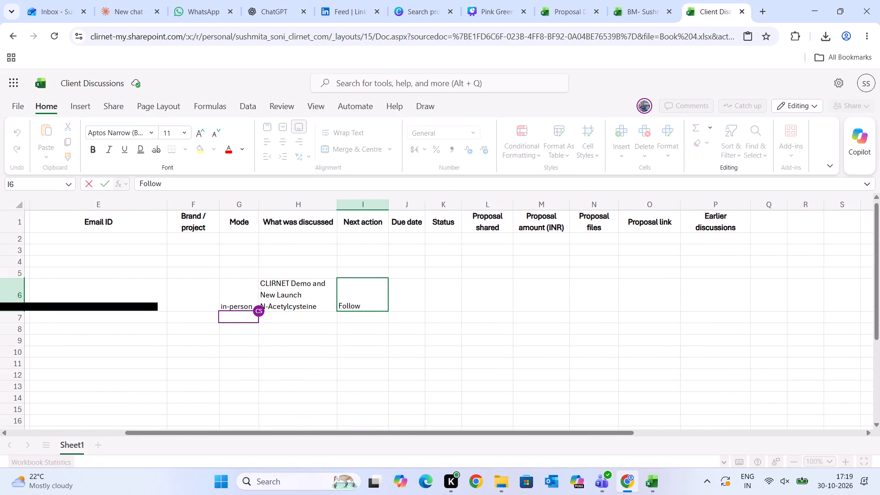
type("-up")
key("Right")
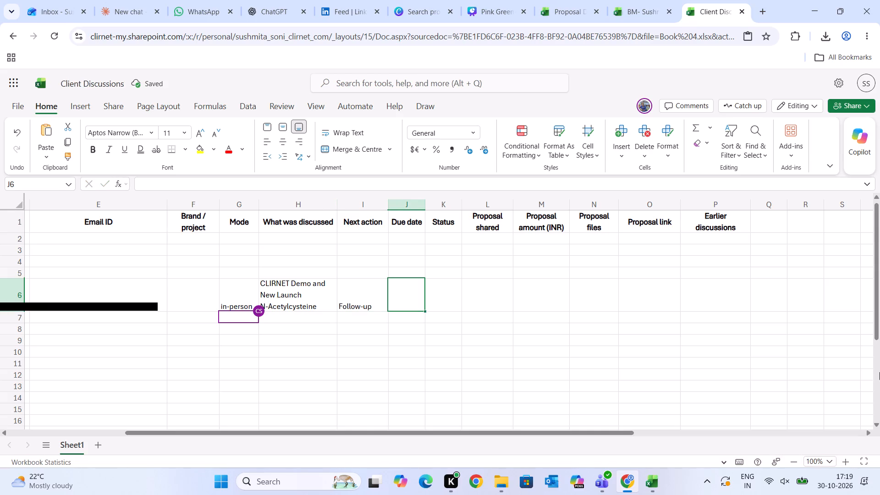
Check the November 2026 calendar and enter 03.11.2026 as the Mankind row's due date in cell J6.
left_click(824, 494)
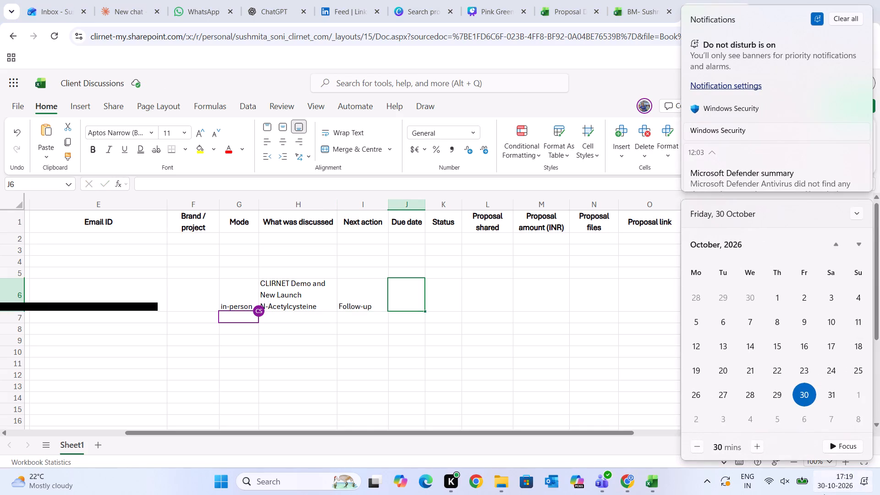
left_click(860, 244)
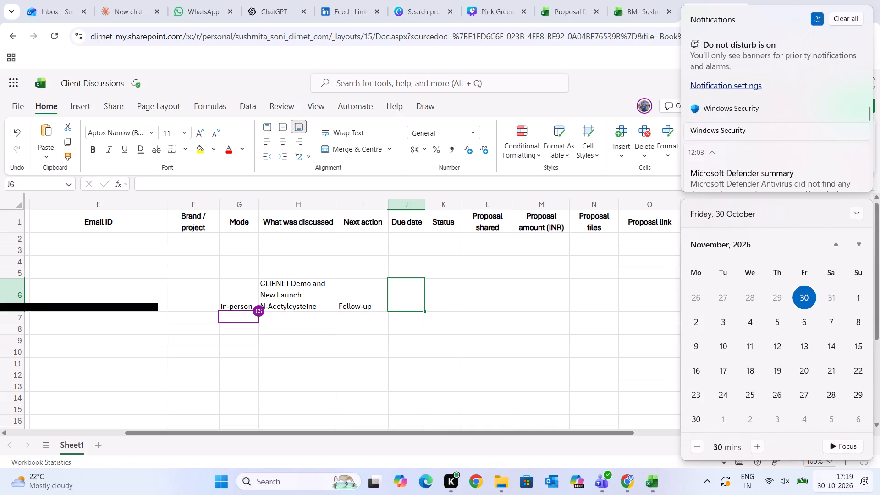
double_click(408, 303)
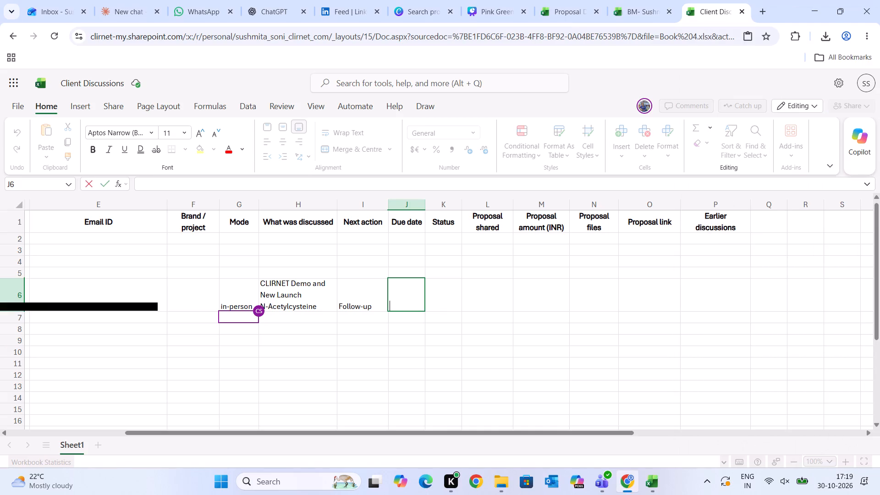
key("3")
key("BackSpace")
type("02")
key("BackSpace")
type("3.")
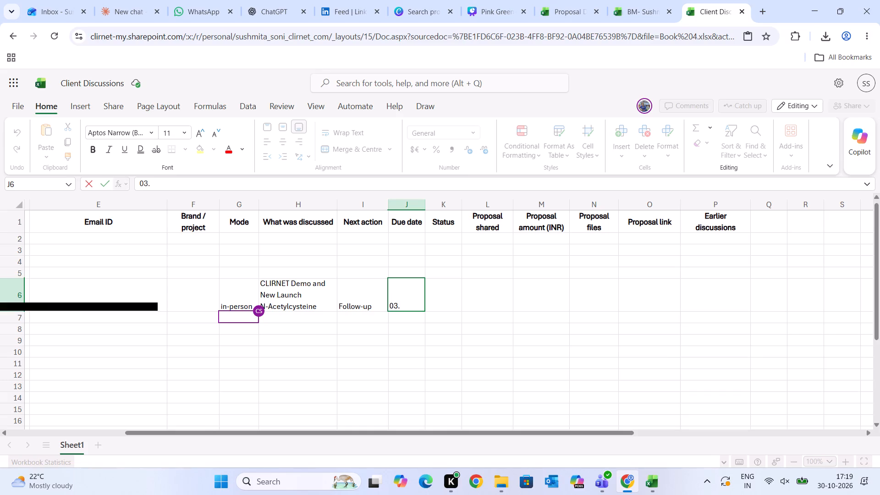
type("11.2026")
key("Return")
Widen the Due date column so the full date fits within cell J6.
left_click(412, 302)
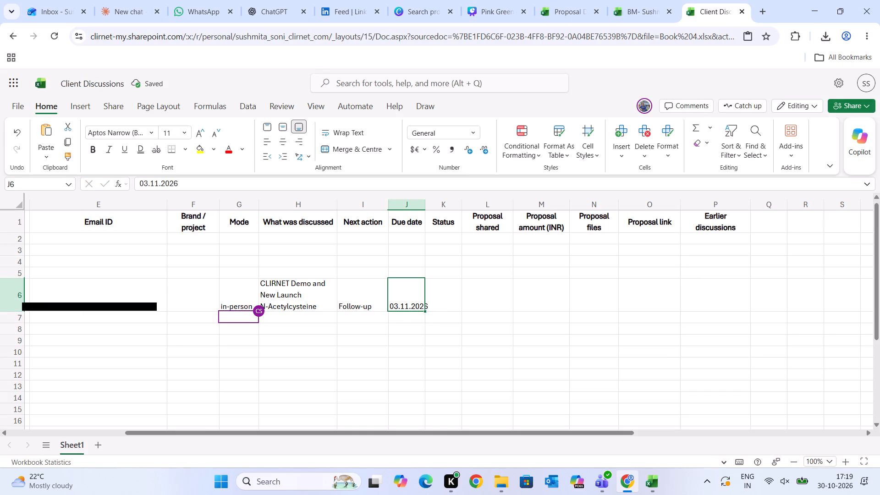
left_click_drag(427, 203, 451, 203)
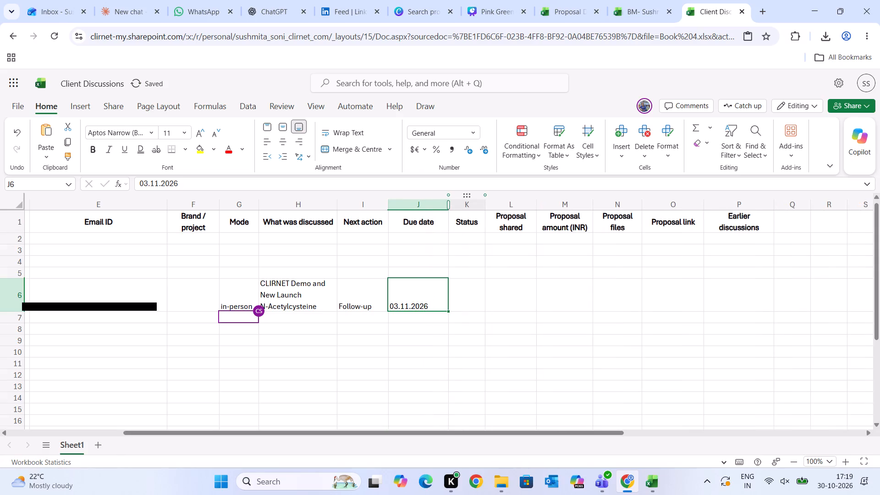
Enter Open as the Mankind row's status in cell K6.
left_click(470, 298)
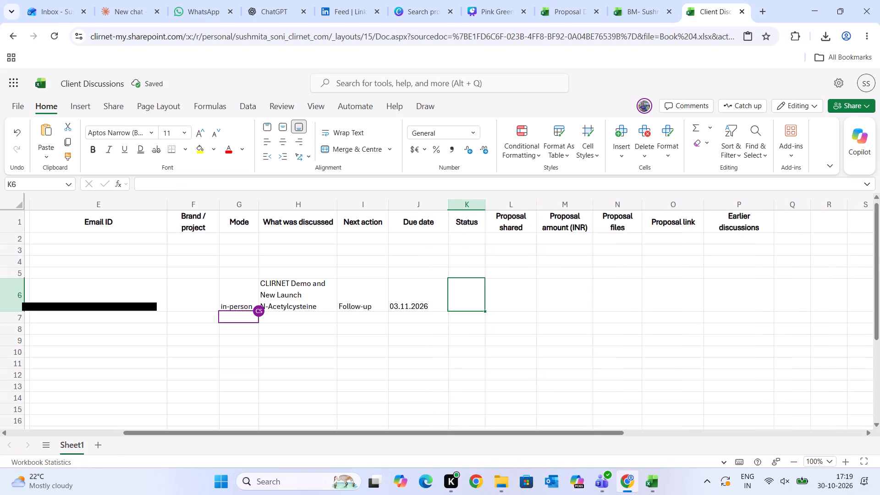
double_click(468, 300)
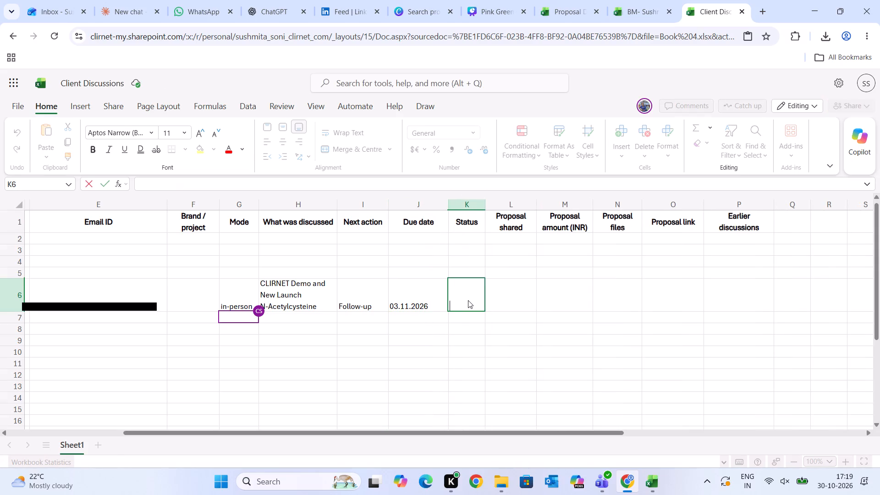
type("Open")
Clear the entry in cell K6 and enter Open as the Mankind row's status.
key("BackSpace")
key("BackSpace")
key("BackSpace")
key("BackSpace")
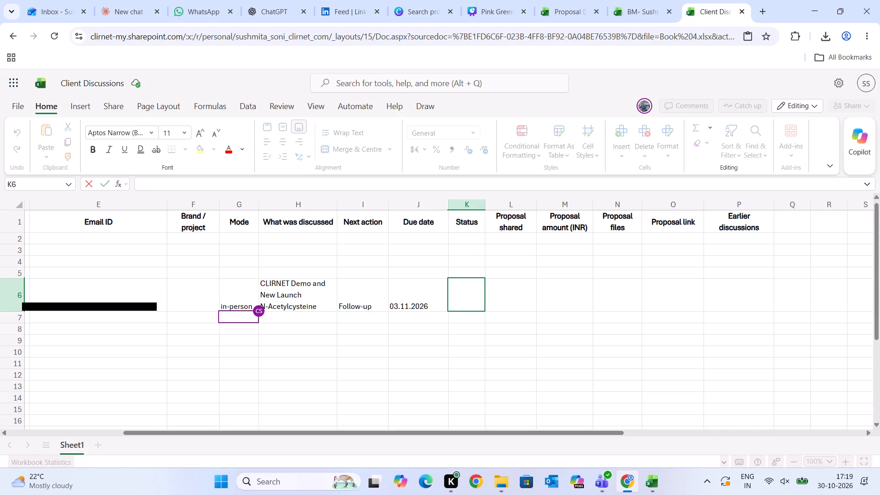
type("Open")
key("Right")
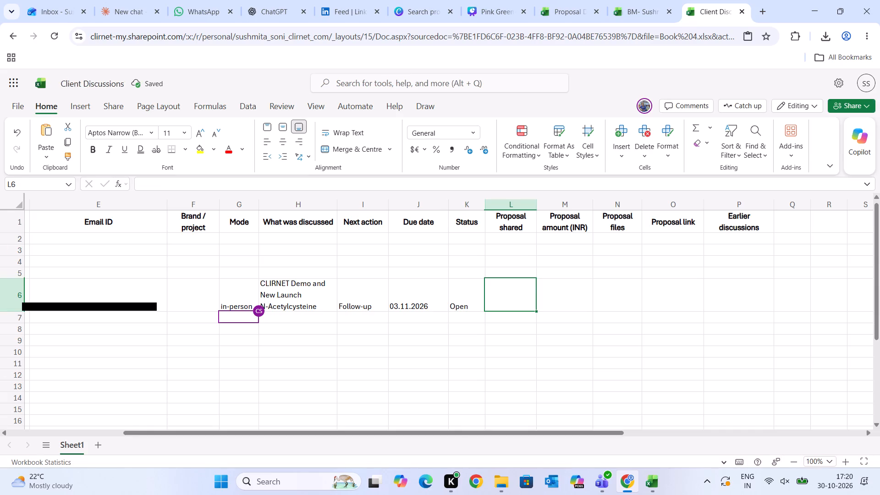
Enter Yes under Proposal shared for the Mankind row in cell L6.
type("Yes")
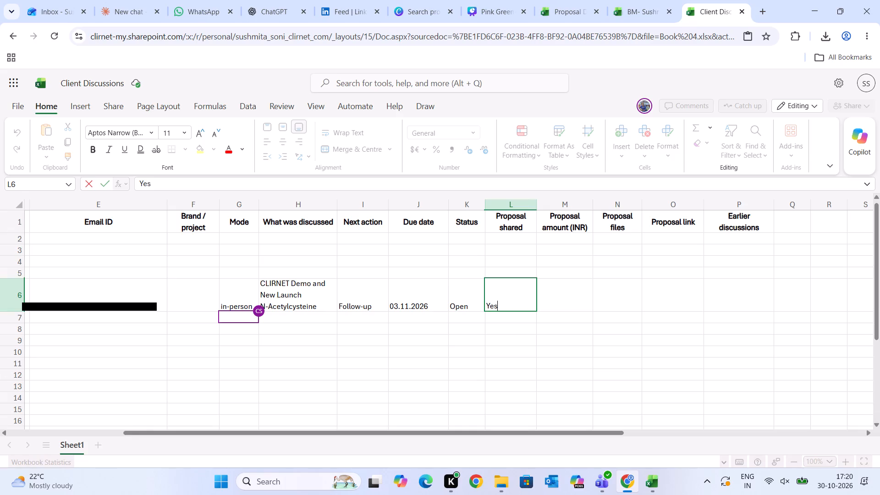
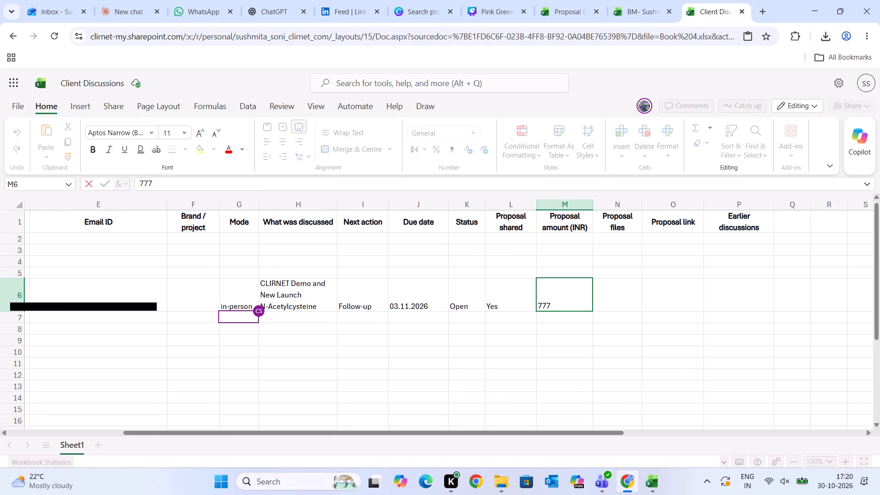
Complete the Mankind row's proposal amount in cell M6 as 777000.
type("000")
key("Right")
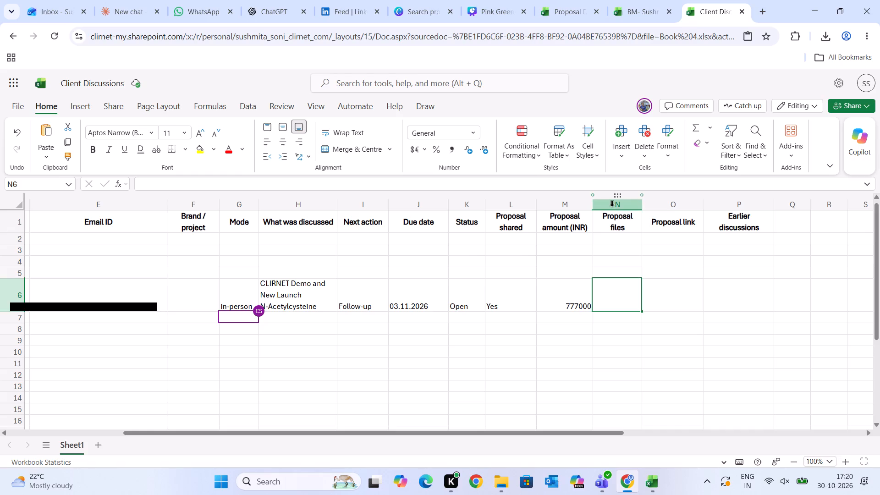
Clear the contents of the Proposal files and Proposal link columns, N and O.
left_click_drag(612, 207, 652, 203)
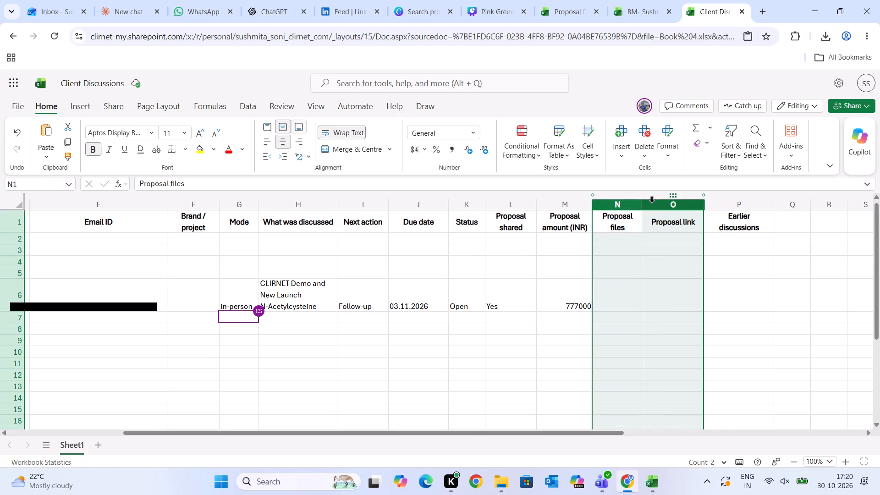
key("Delete")
left_click(753, 251)
Move the Earlier discussions header from cell P1 to cell N1.
left_click(737, 225)
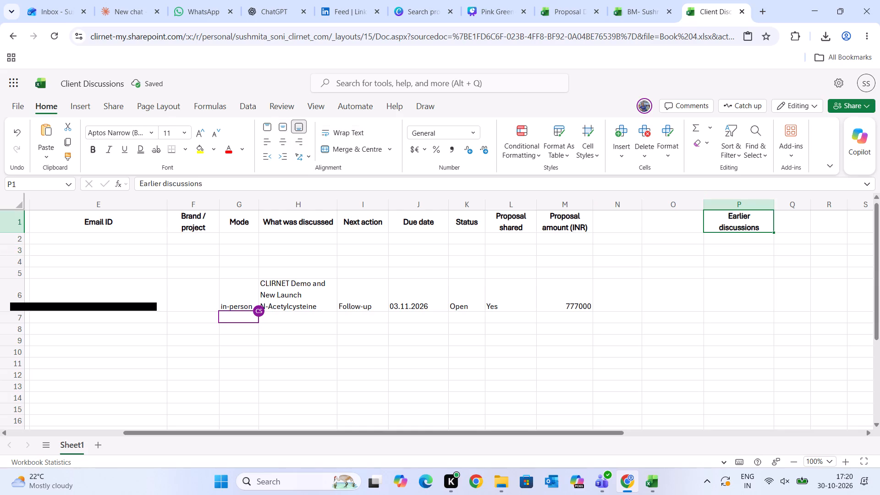
key("ctrl+x")
left_click(630, 221)
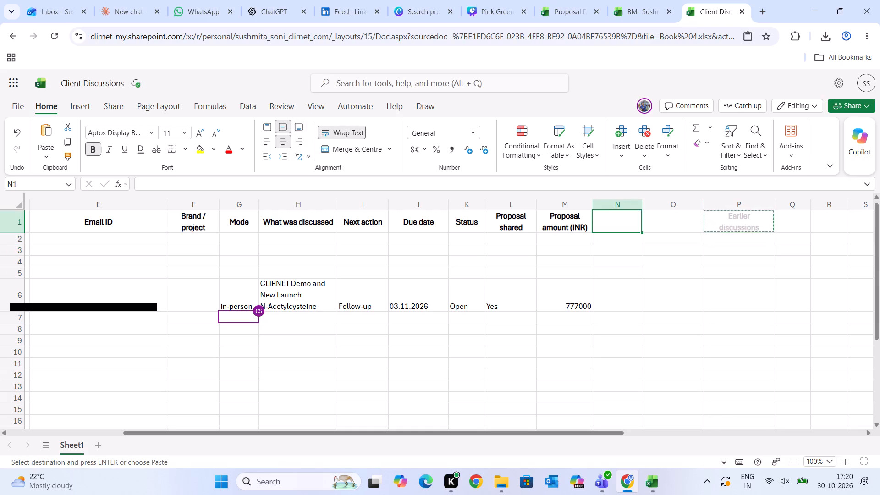
key("ctrl+v")
left_click(603, 297)
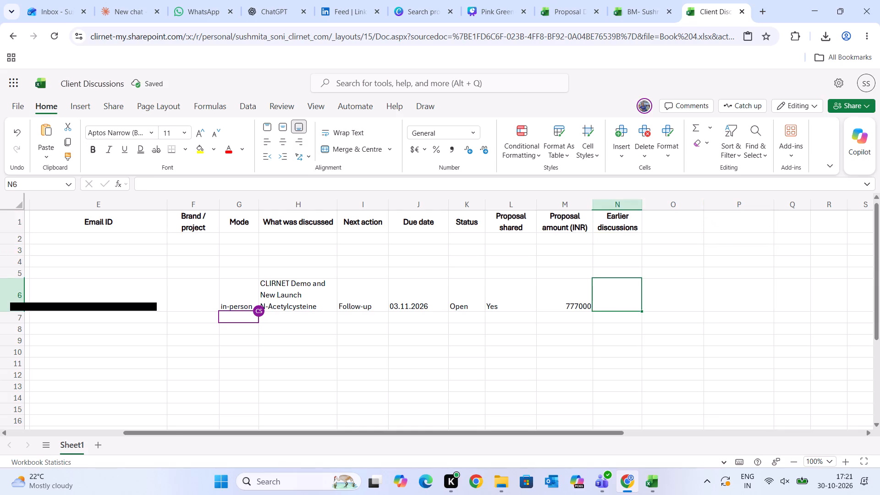
Widen the Earlier discussions column slightly.
left_click_drag(641, 204, 648, 201)
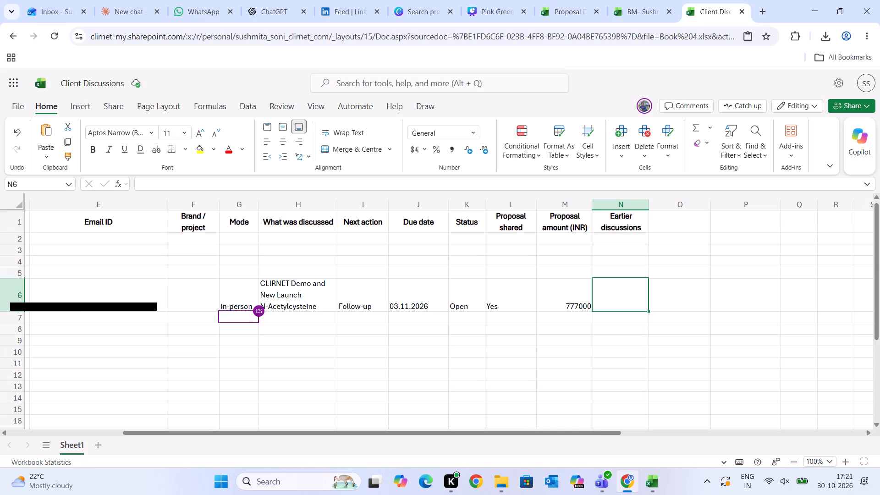
left_click(594, 207)
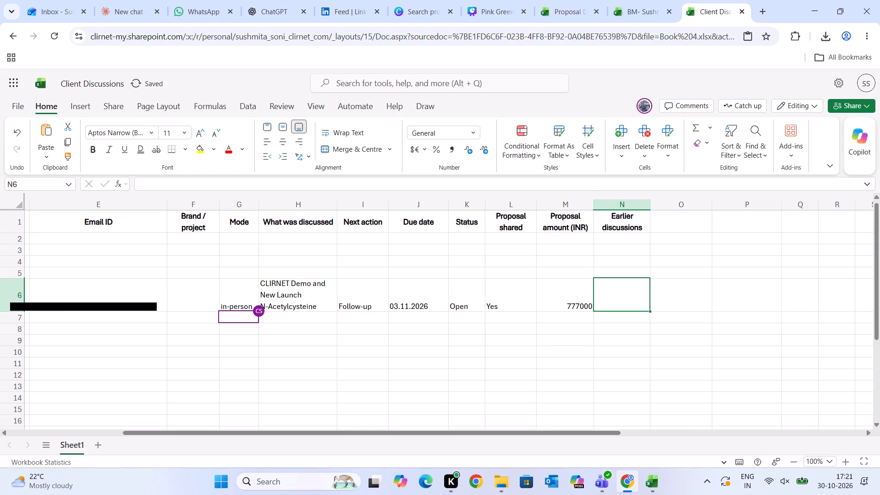
left_click(449, 329)
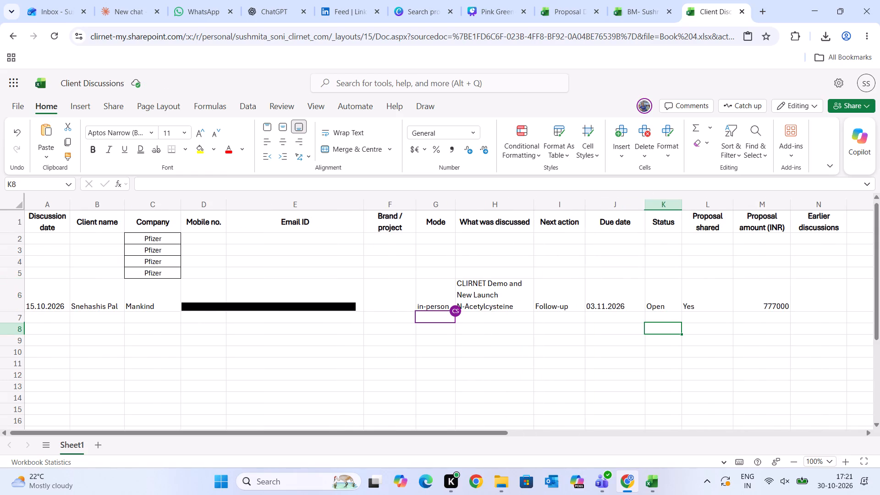
left_click(59, 333)
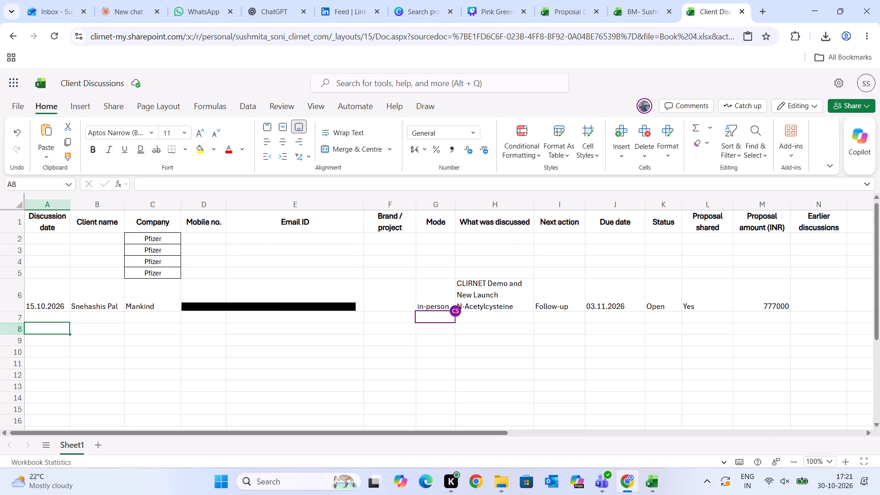
Apply all borders to the Mankind row, cells A6 to M6.
double_click(792, 298)
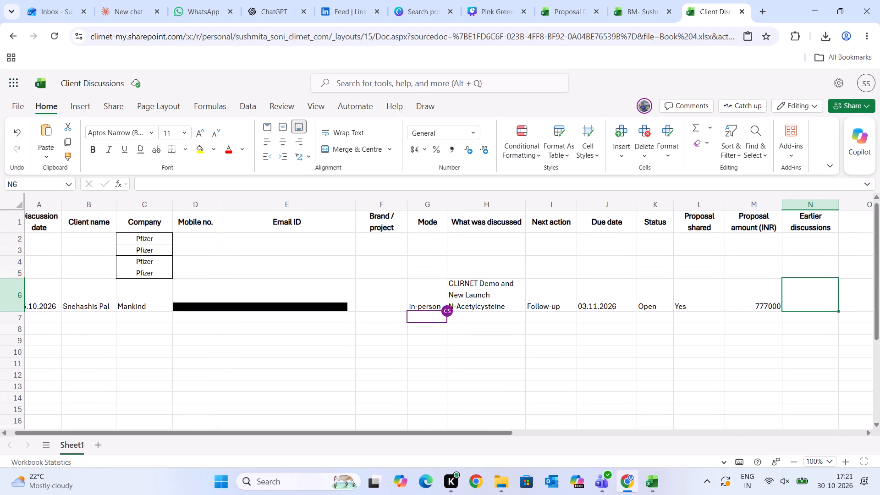
left_click(773, 294)
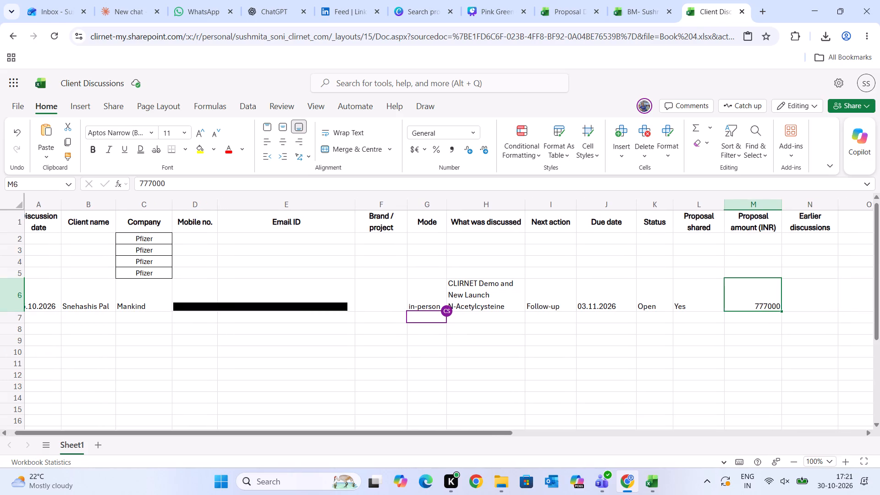
key("ctrl+shift+Left")
key("ctrl+shift+Left")
key("ctrl+shift+Left")
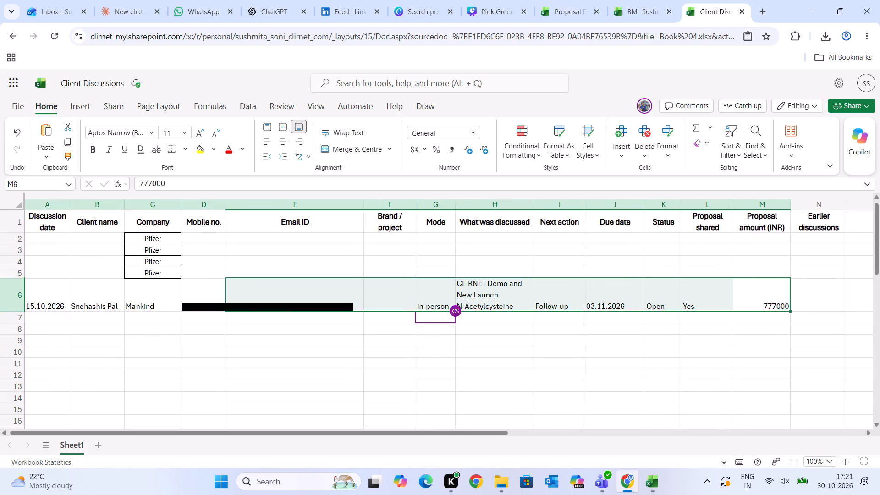
key("ctrl+shift+Left")
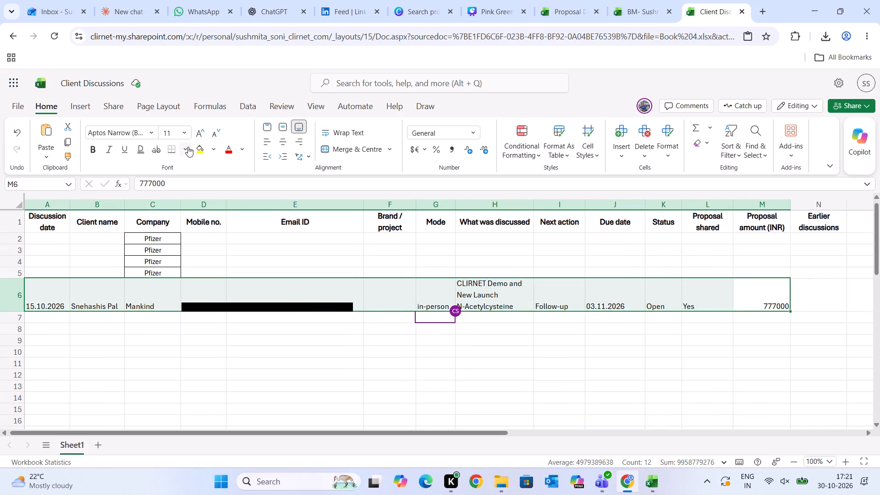
left_click(188, 147)
left_click(175, 192)
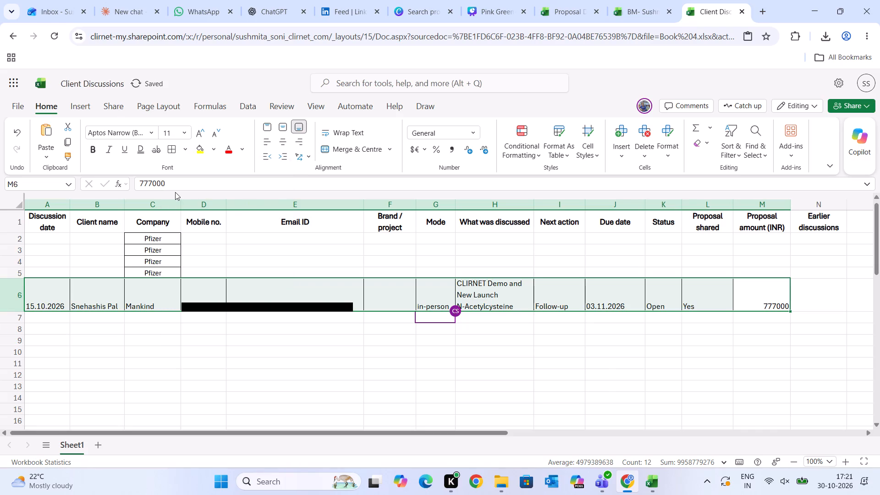
Apply all borders to the whole table from A1 to N6, including the headers and the Earlier discussions column.
scroll(138, 243, "up", 1)
left_click_drag(59, 241, 440, 233)
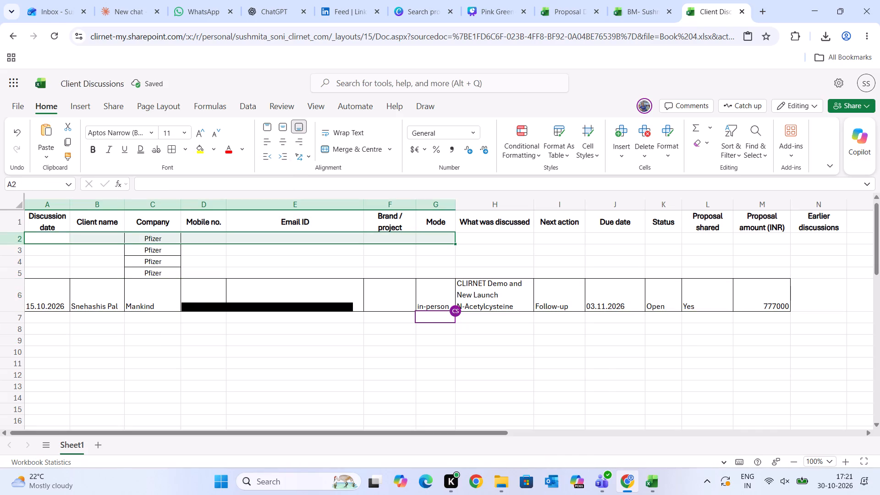
left_click(219, 318)
left_click_drag(55, 223, 770, 249)
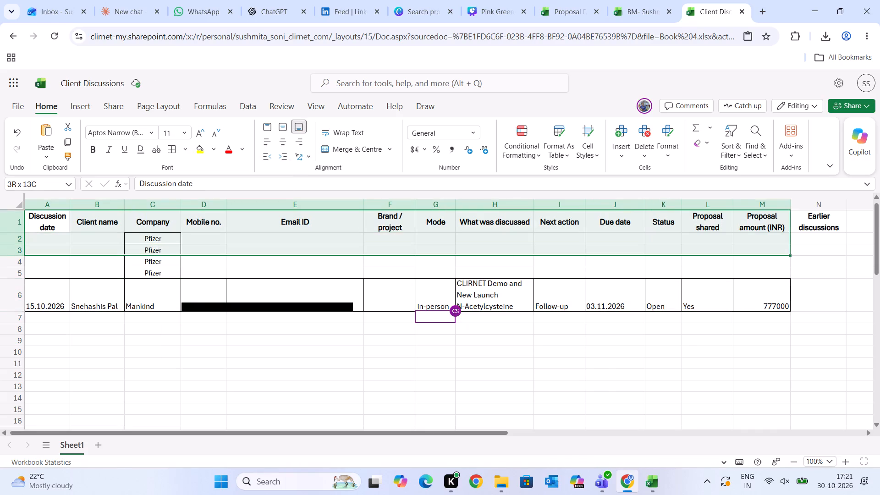
left_click_drag(770, 249, 810, 292)
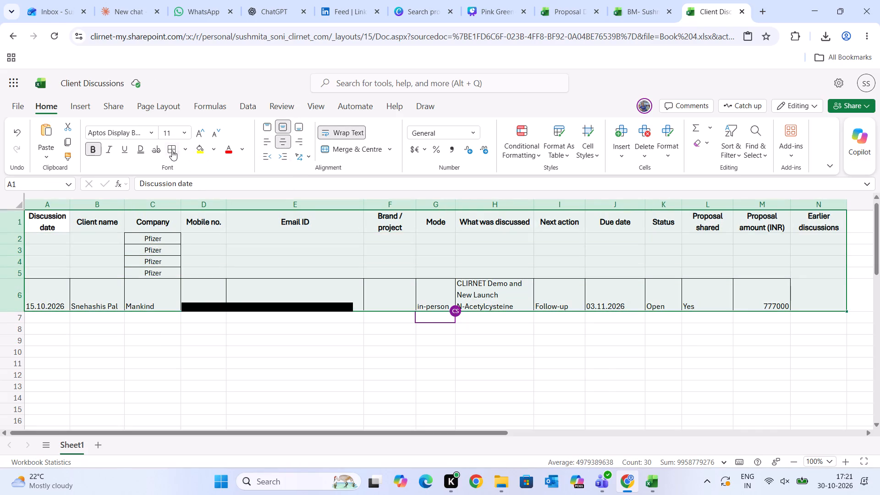
left_click(171, 150)
Set the font of table range A1 to N6 to Aptos at size 10 and reapply the borders.
left_click(156, 132)
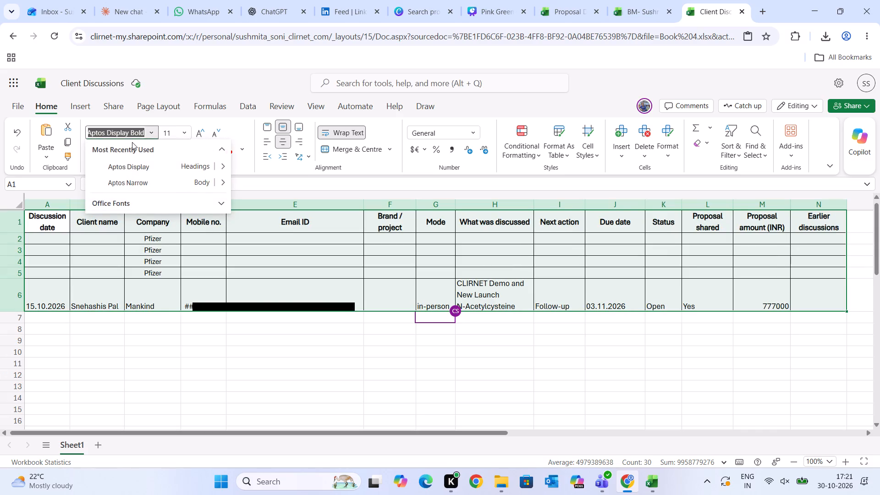
type("aptos")
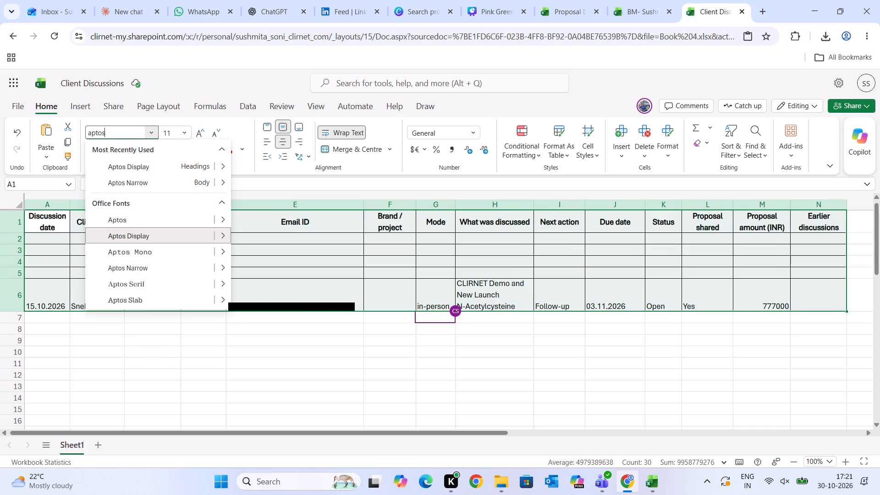
left_click(127, 219)
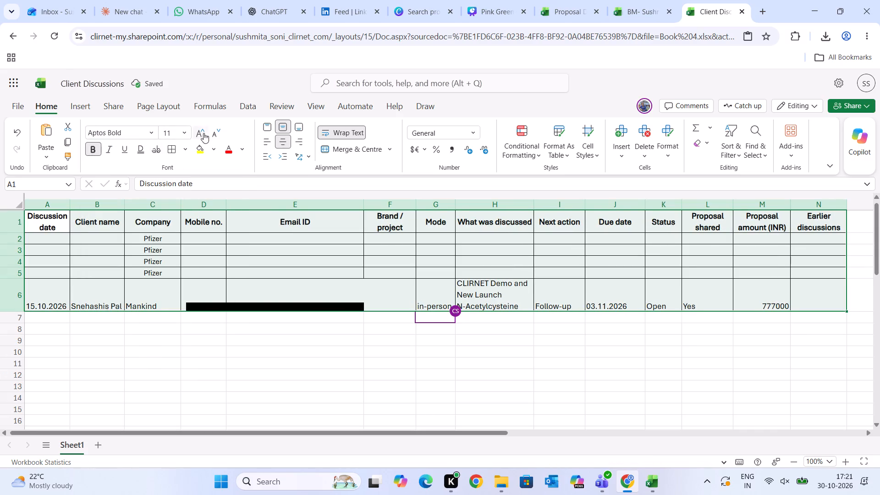
left_click(187, 129)
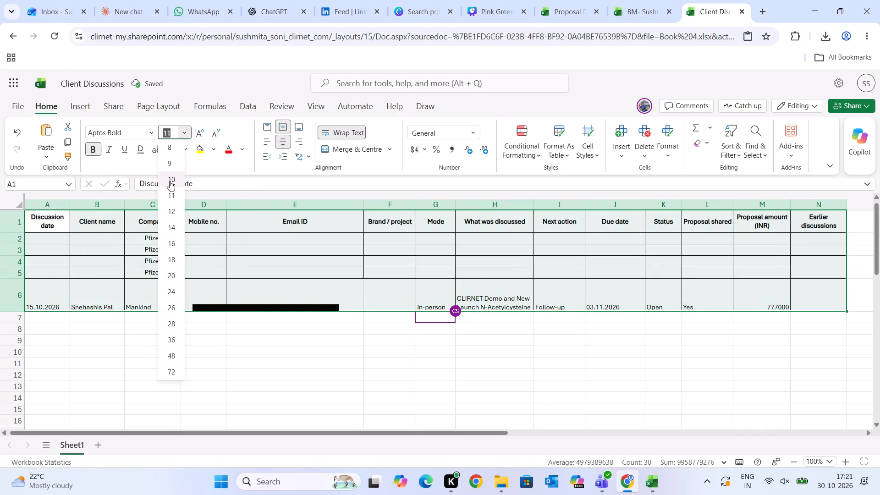
left_click(170, 181)
left_click(171, 149)
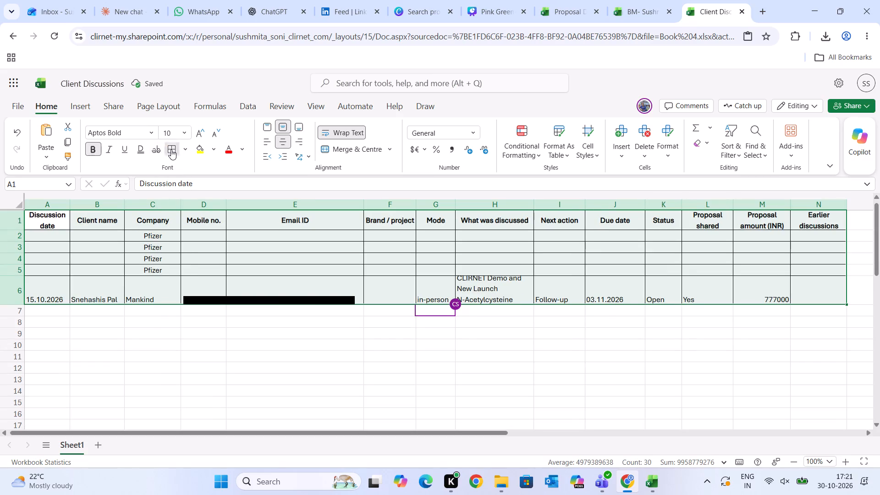
Align the cells of A1 to N6 vertically to the middle and toggle their horizontal centring.
left_click(283, 127)
left_click(286, 136)
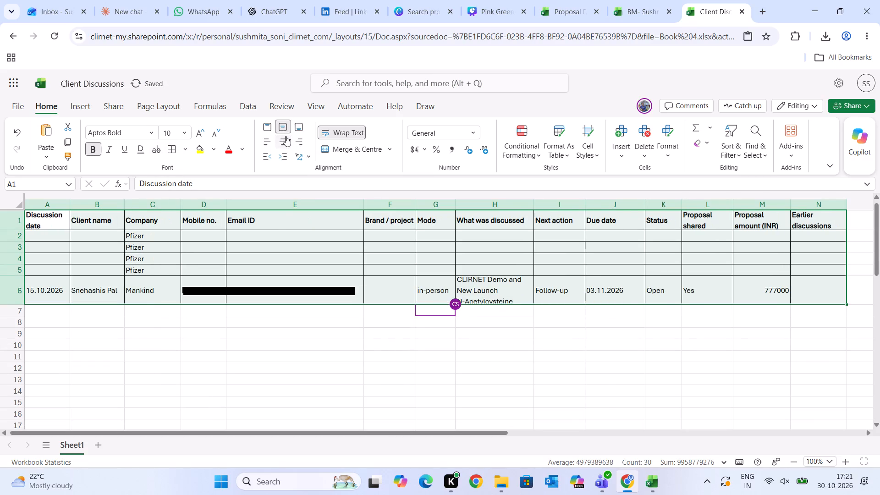
Widen the What was discussed column so the Mankind row's discussion text wraps onto two lines.
left_click(502, 295)
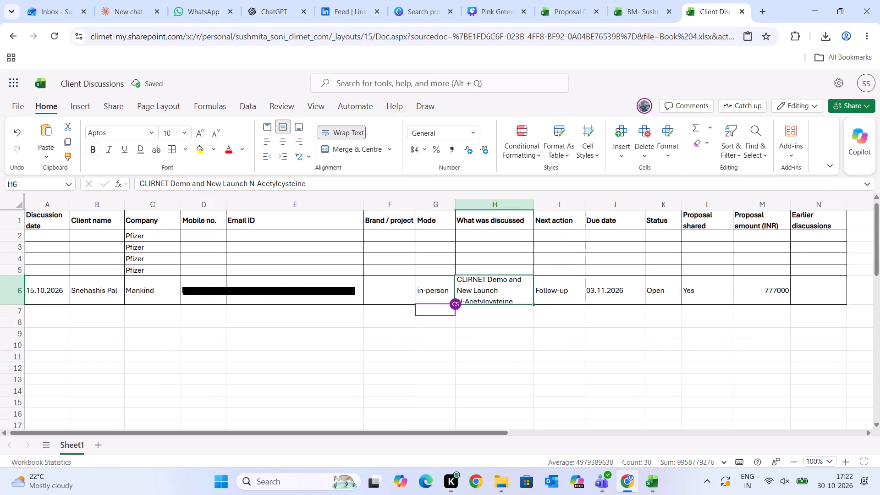
left_click_drag(534, 202, 549, 199)
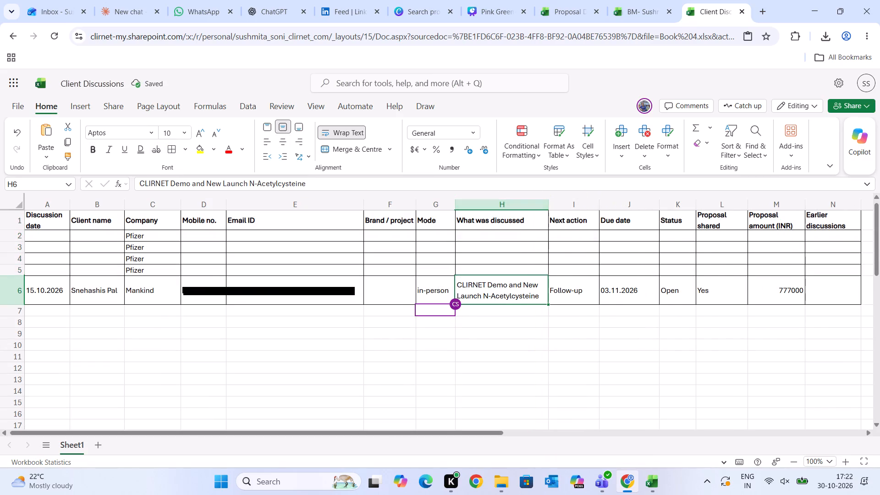
left_click(511, 336)
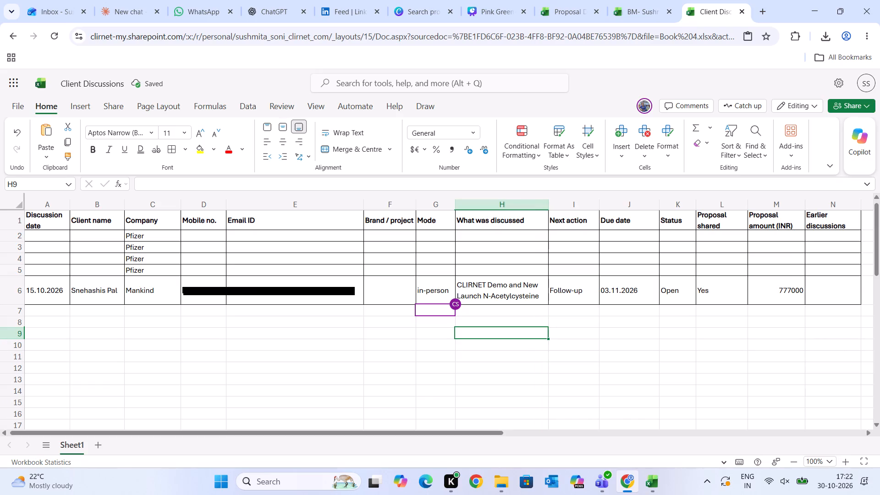
Centre the contents of the whole table, A1 to N6, horizontally.
left_click_drag(817, 217, 821, 269)
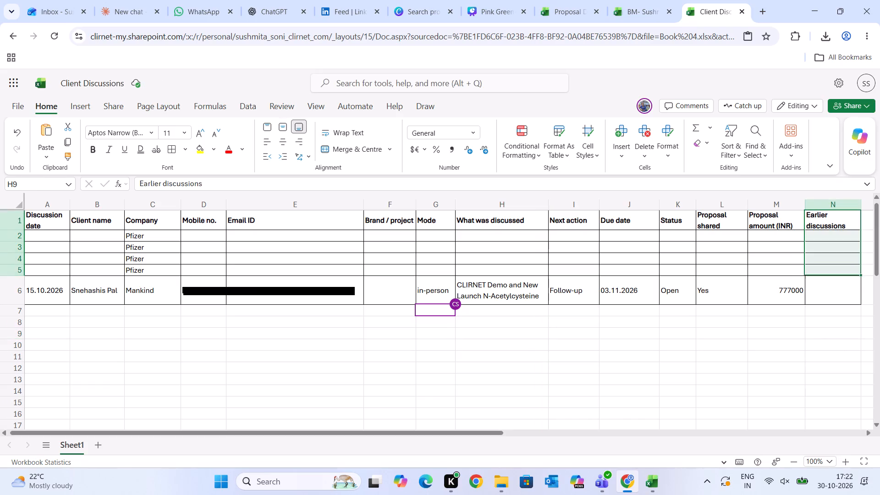
left_click_drag(821, 269, 820, 282)
key("ctrl+shift+Left")
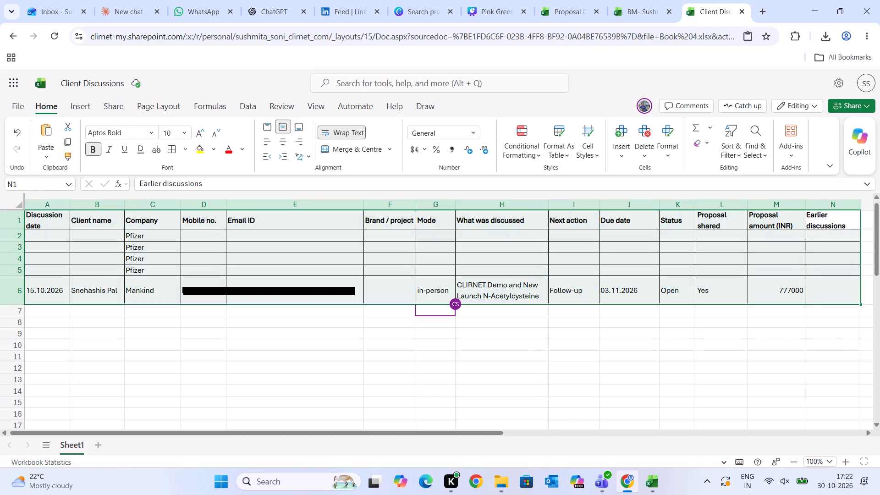
left_click(282, 140)
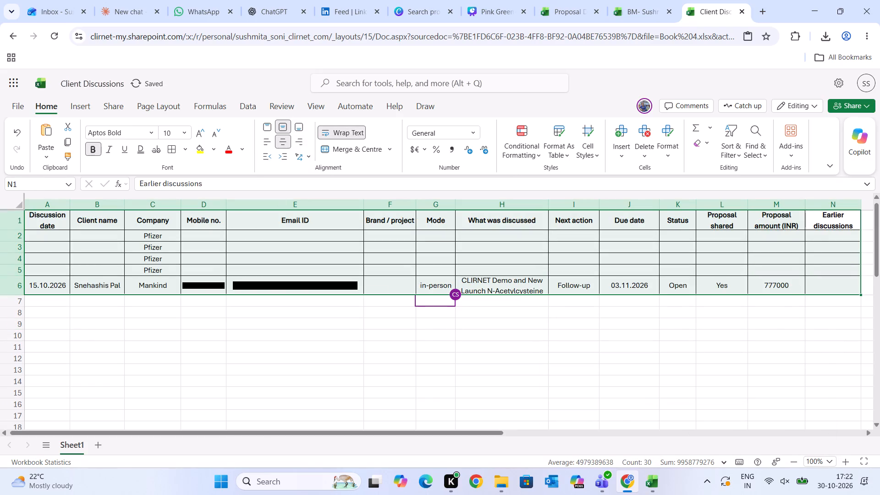
left_click(262, 347)
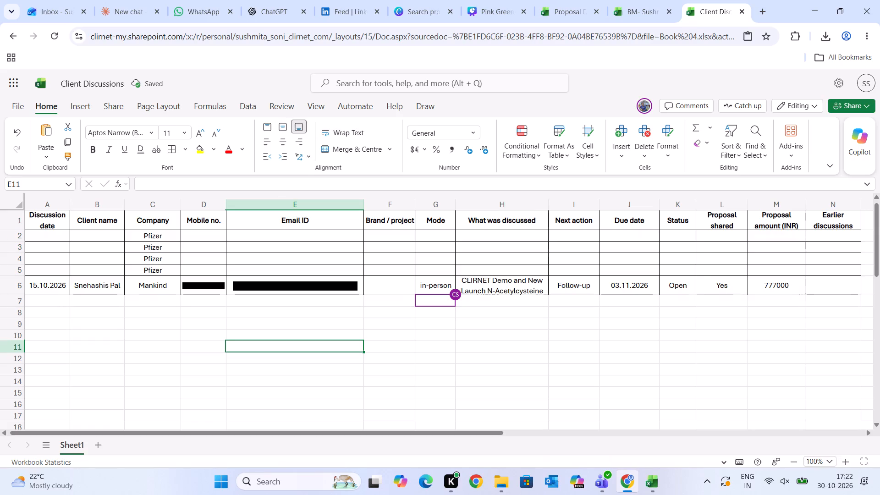
Select the Discussion date cell A7 in the first empty row below the Mankind entry.
left_click(135, 303)
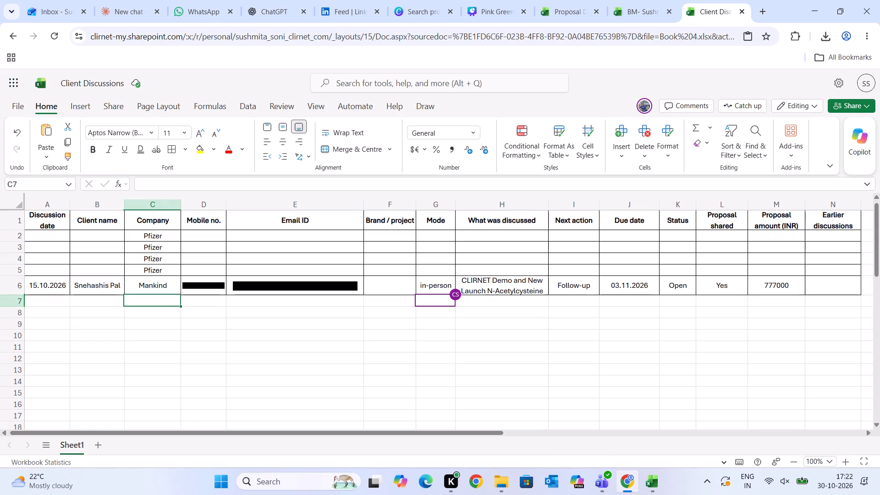
left_click(38, 295)
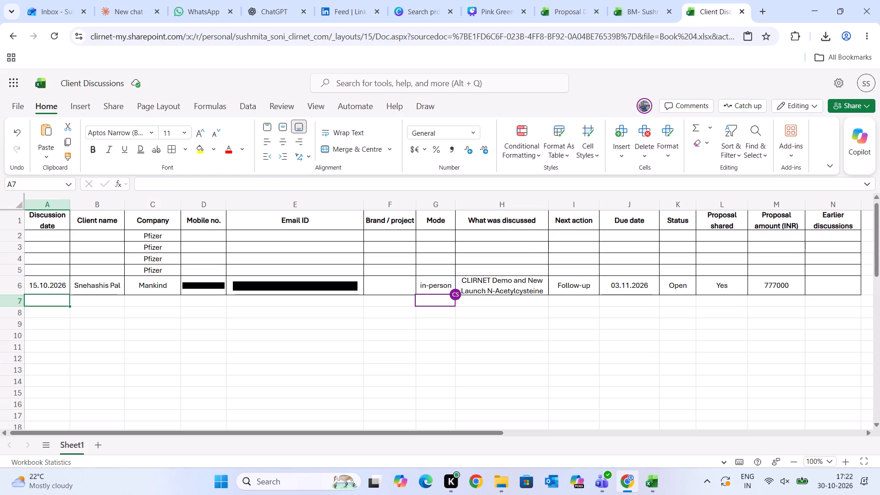
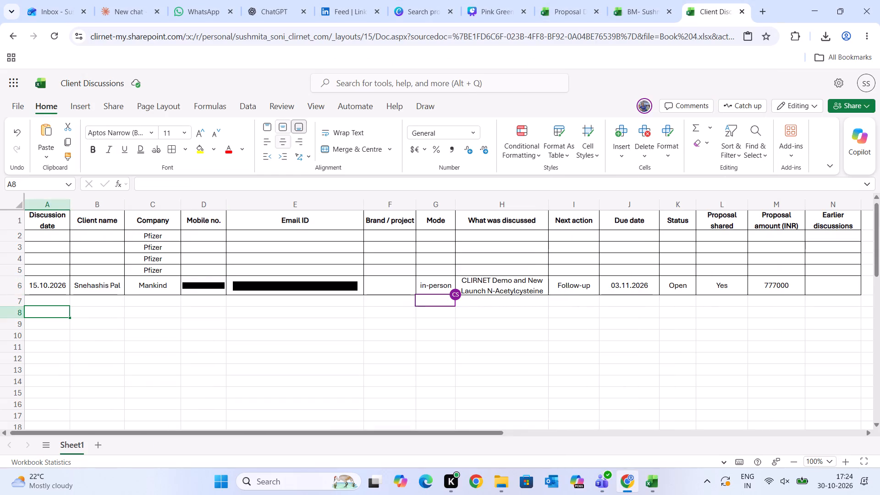
Check the 23-Oct Jagsonpal meeting in the Performance Tracker and enter 23.10.2026 as the Discussion date in A7 of Client Discussions.
left_click(639, 0)
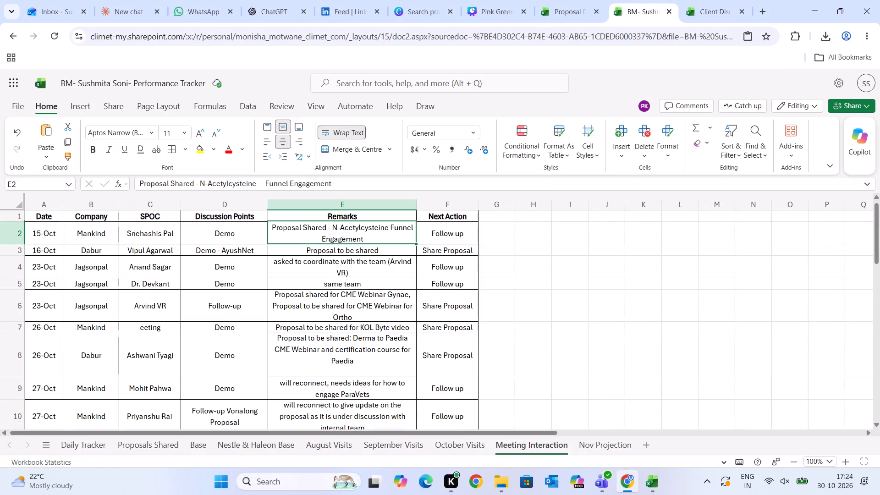
left_click(339, 251)
left_click(57, 267)
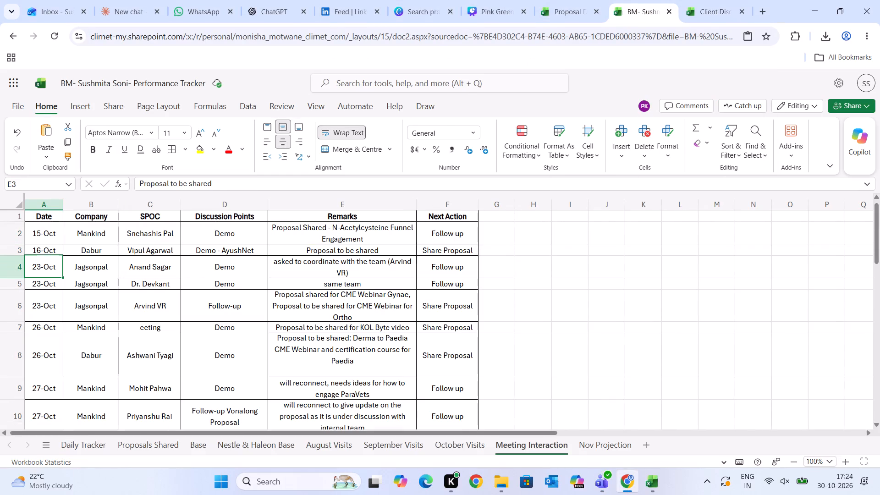
left_click(703, 0)
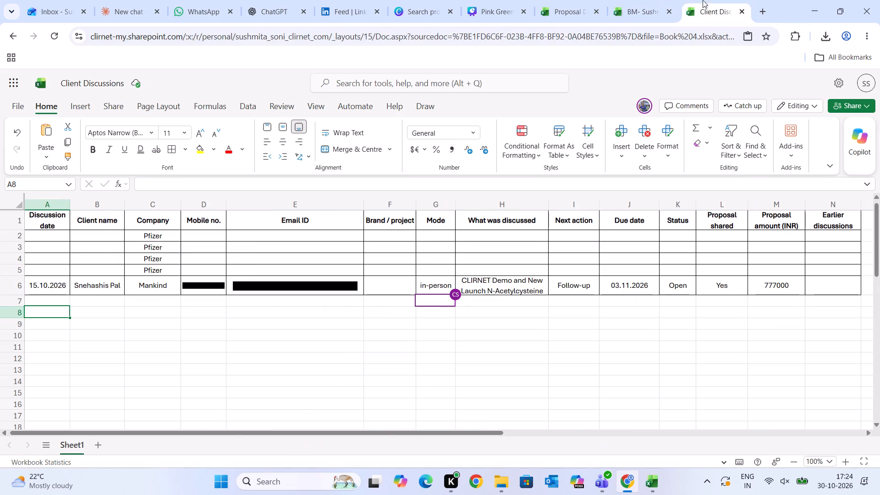
left_click(49, 302)
type("23.10.2026")
key("Right")
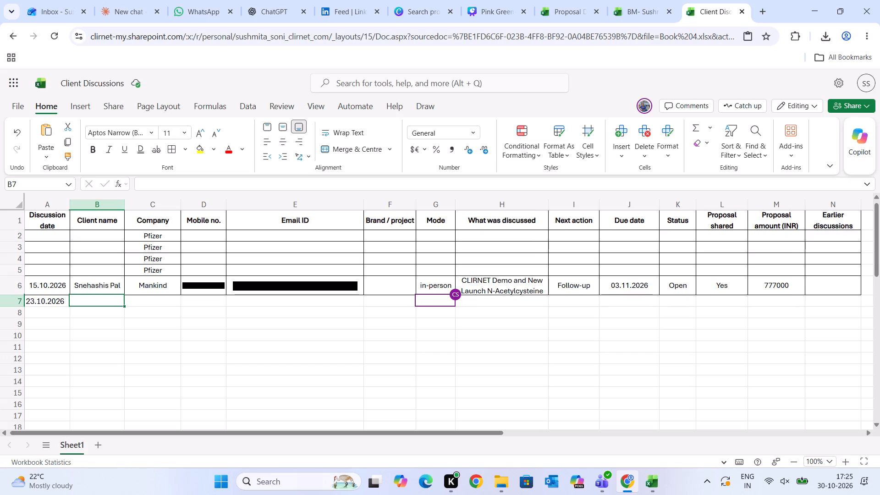
left_click(649, 0)
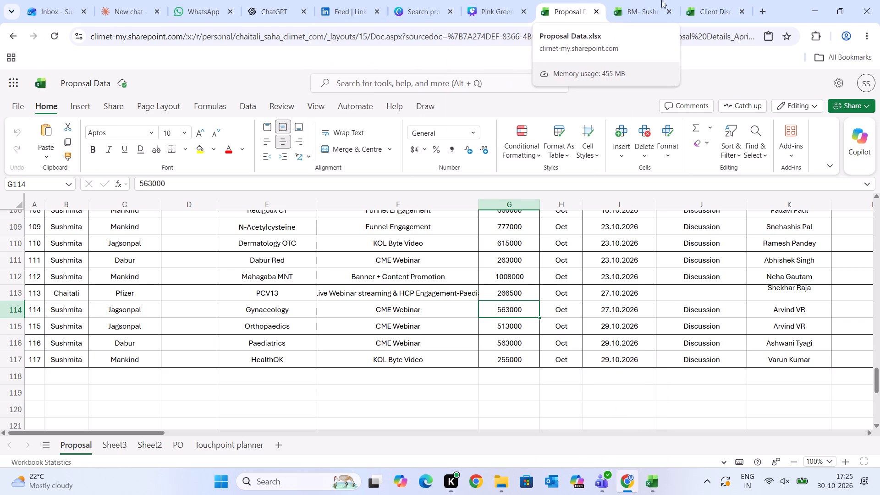
left_click(621, 0)
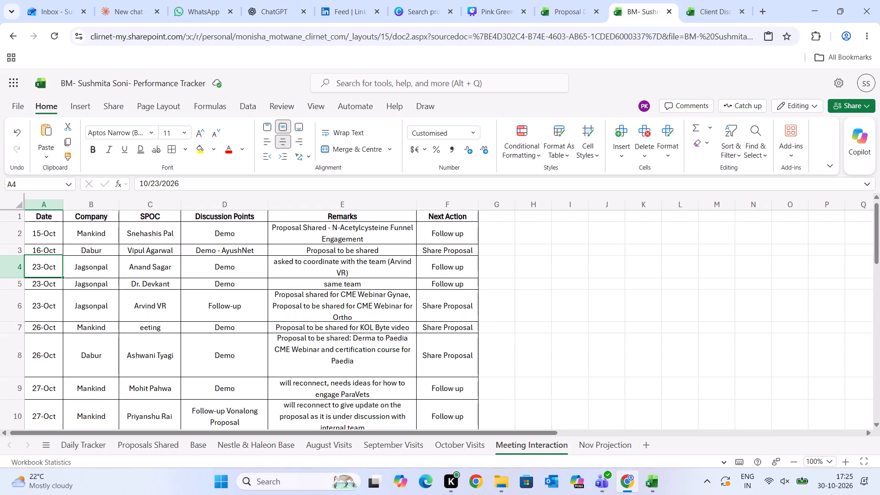
left_click(698, 0)
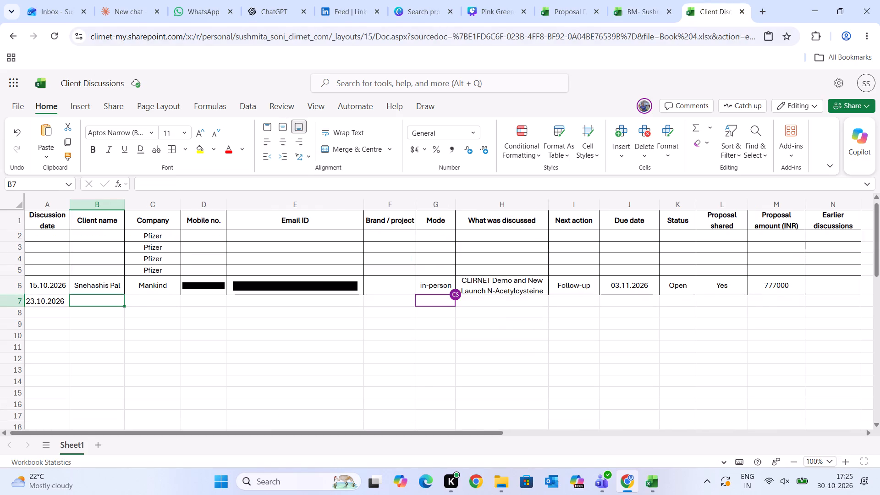
Enter the SPOC's full name from the Performance Tracker's first 23-Oct Jagsonpal row as the Client name in B7 of Client Discussions.
double_click(104, 301)
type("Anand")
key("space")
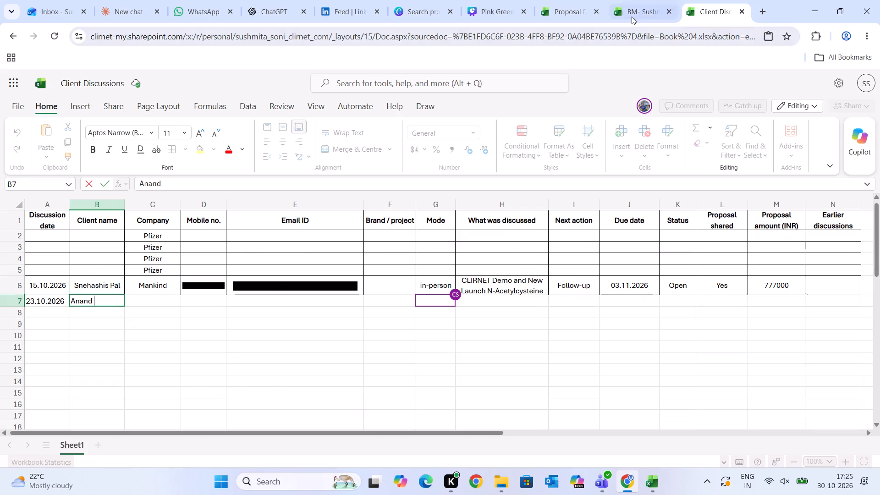
left_click(632, 16)
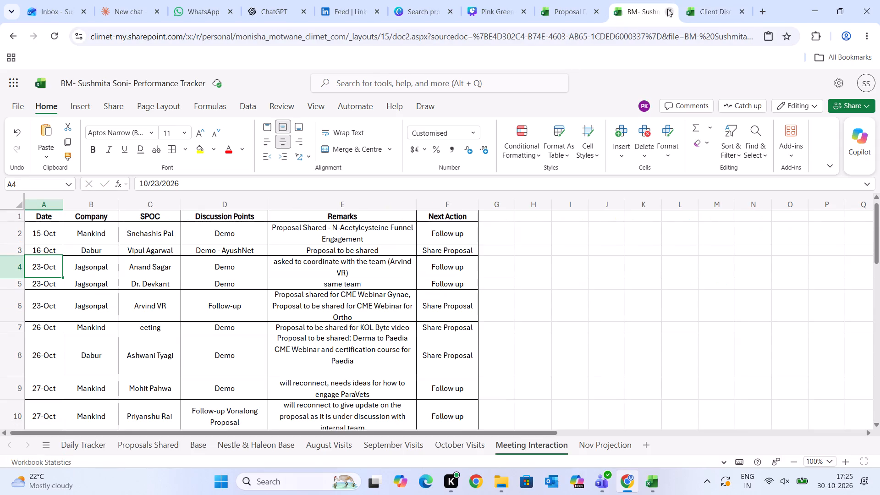
left_click(702, 2)
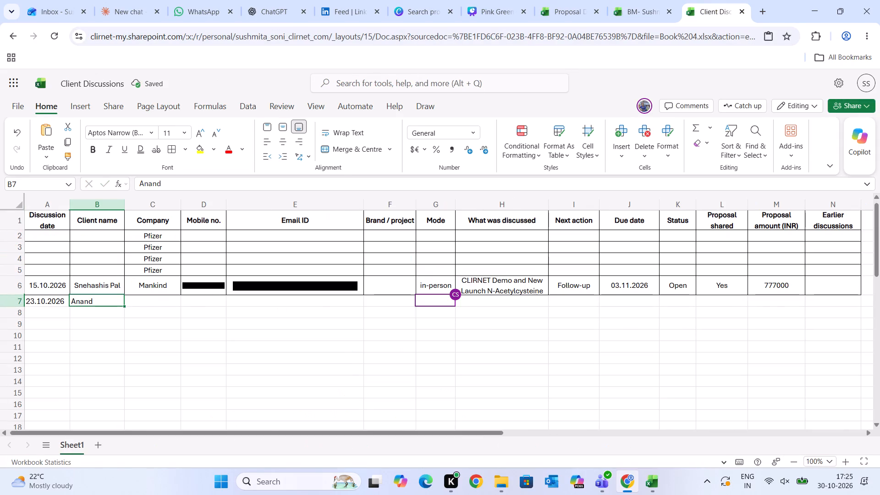
double_click(104, 301)
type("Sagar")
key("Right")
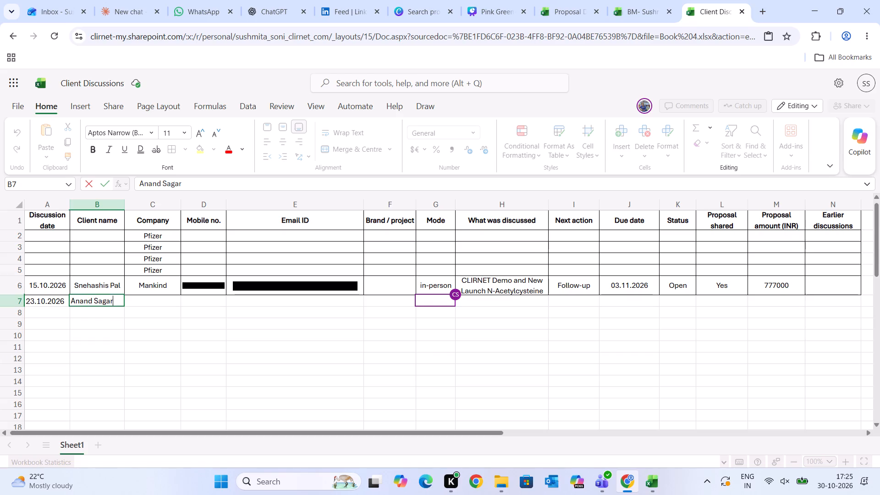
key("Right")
Enter Jagsonpal as the Company in C7 for the 23.10.2026 discussion.
left_click(140, 299)
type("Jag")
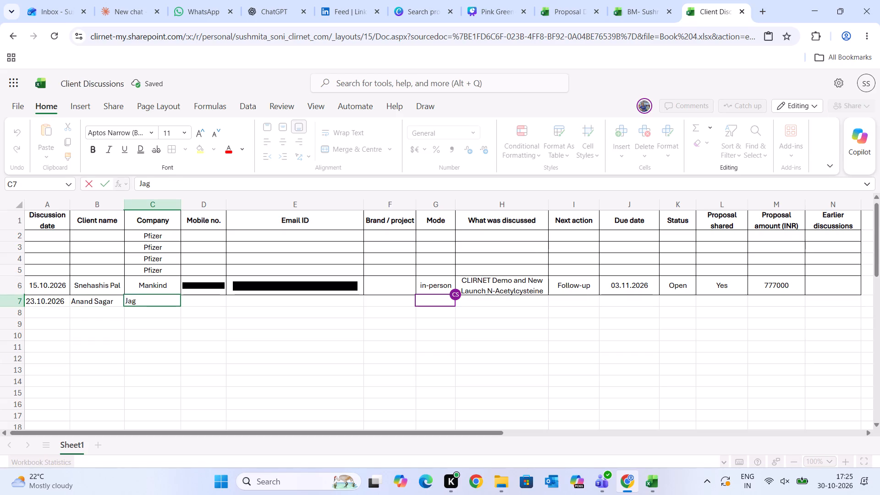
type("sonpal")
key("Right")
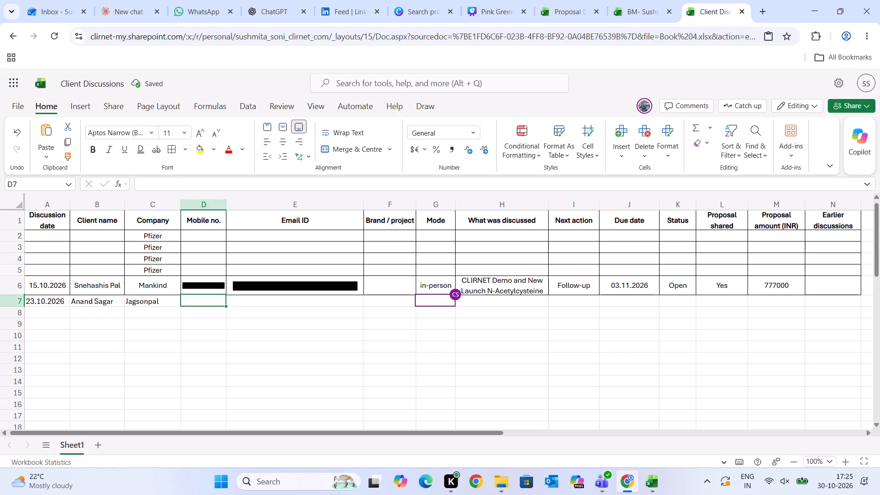
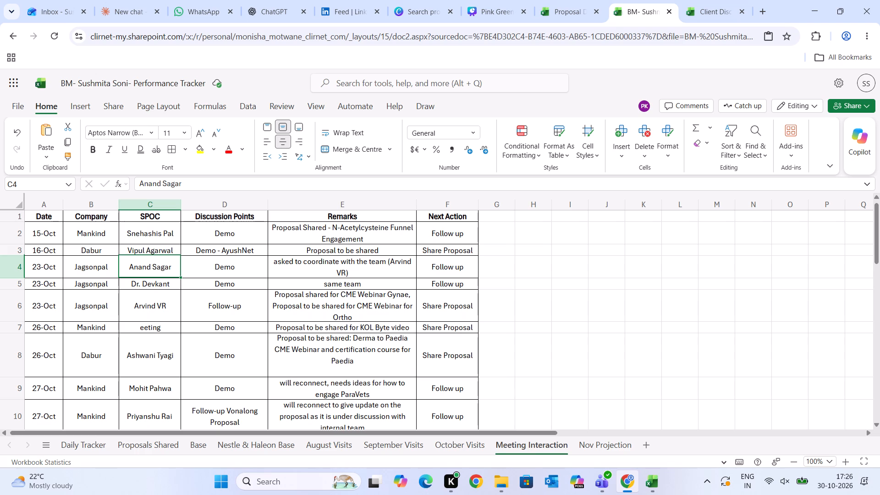
Select the SPOC cell C6 of the 23-Oct Jagsonpal follow-up meeting in the Meeting Interaction sheet.
left_click(147, 308)
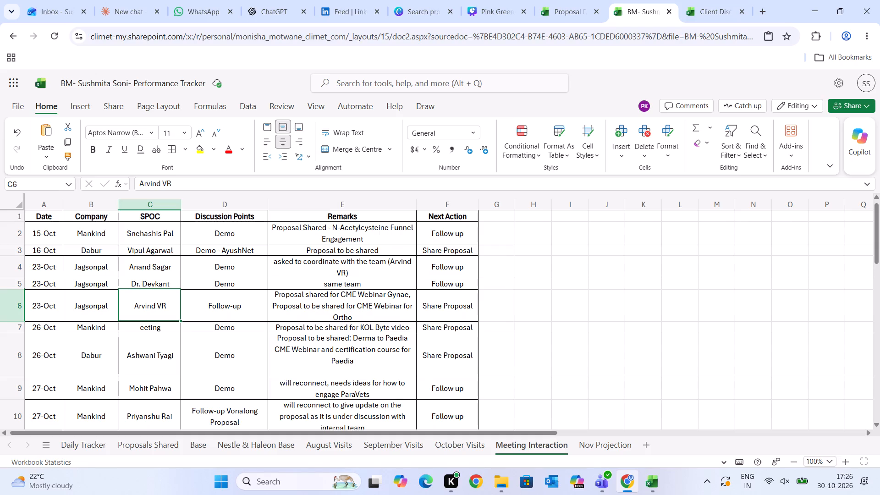
In Client Discussions, replace the client name in B7 with the SPOC of the 23-Oct Jagsonpal follow-up meeting from the Performance Tracker.
left_click(563, 0)
left_click(661, 0)
left_click(715, 6)
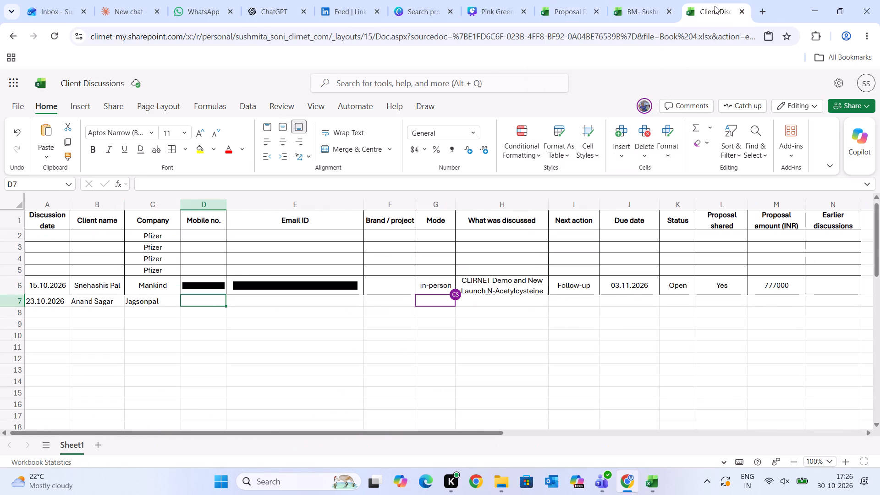
left_click(149, 297)
double_click(112, 302)
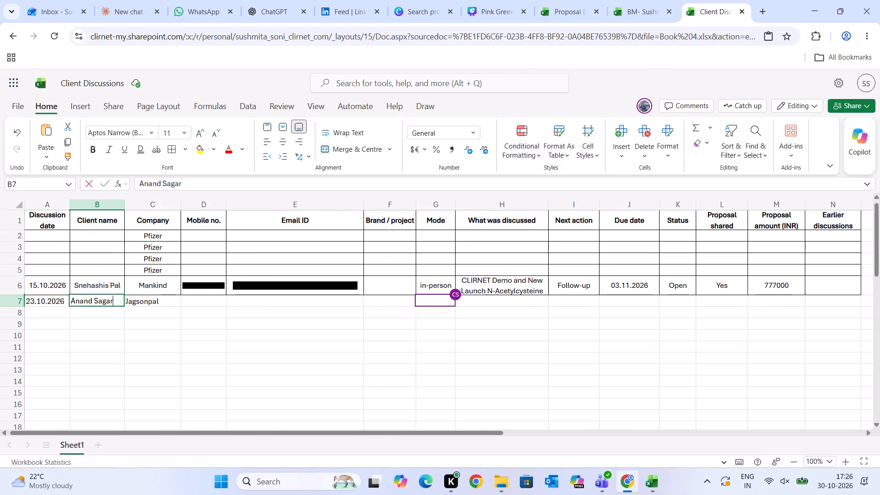
key("BackSpace")
key("BackSpace")
key("BackSpace")
key("BackSpace")
key("BackSpace")
key("BackSpace")
key("BackSpace")
key("BackSpace")
key("BackSpace")
key("BackSpace")
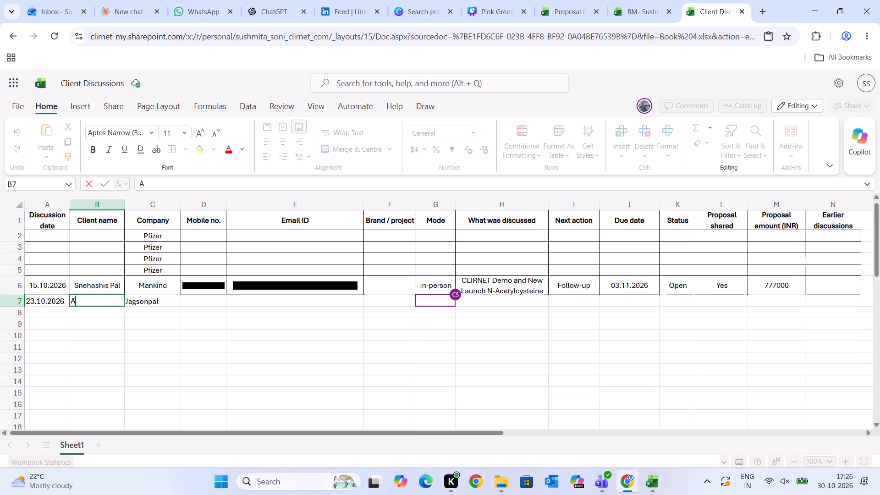
type("rbind")
key("BackSpace")
key("BackSpace")
key("BackSpace")
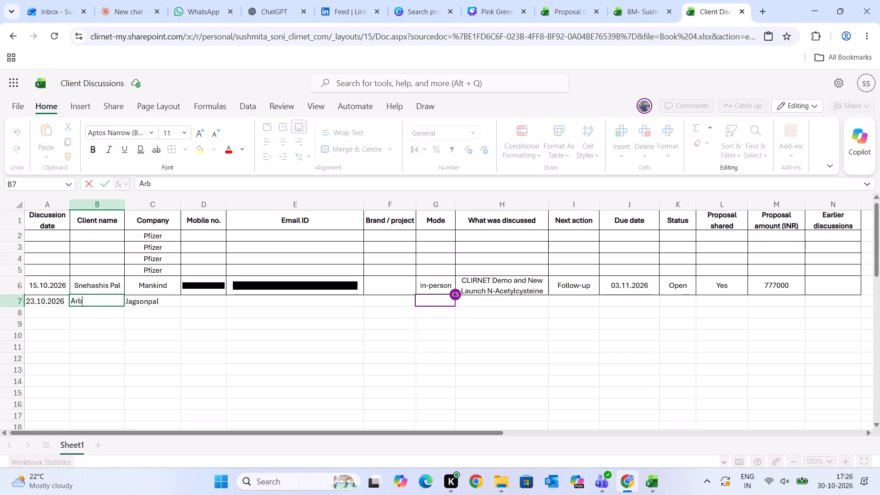
key("BackSpace")
type("vind")
key("space")
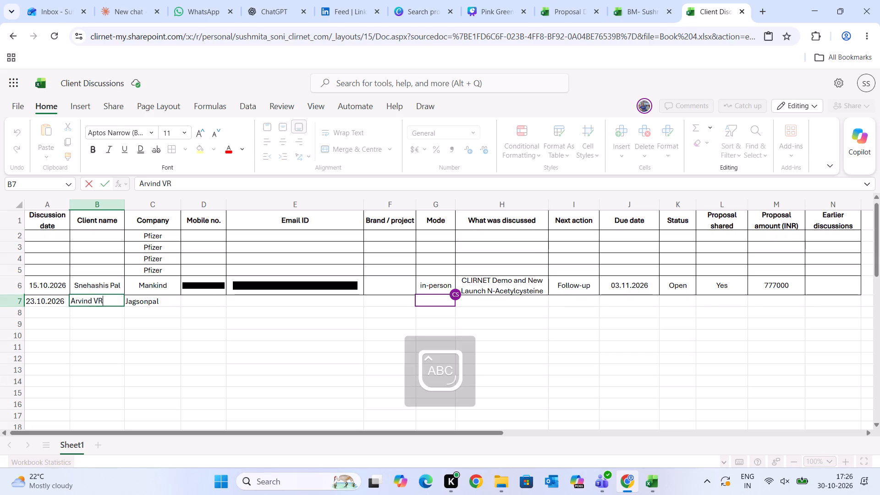
key("Right")
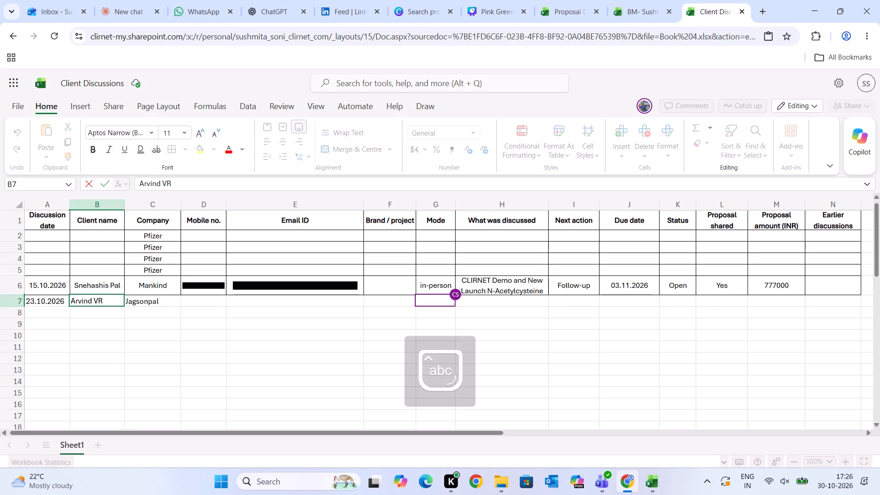
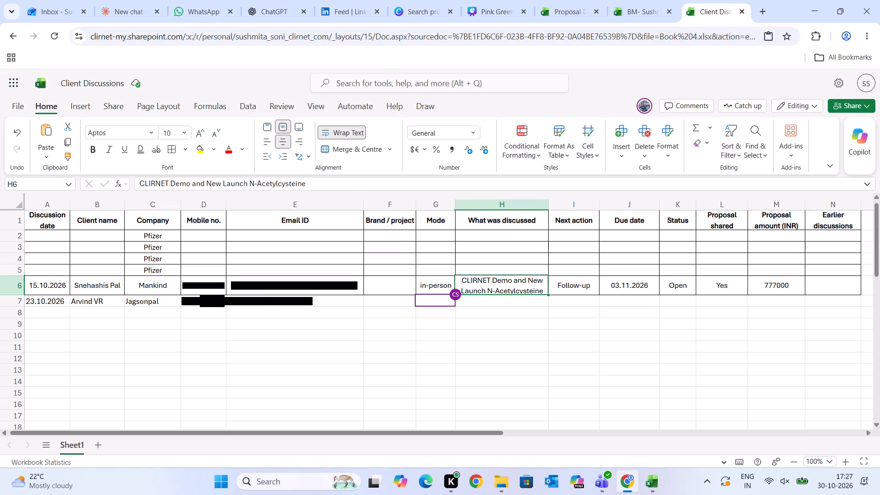
Copy N-Acetylcysteine from the Mankind row's discussion text into its Brand / project cell F6 and widen column F to fit.
left_click_drag(249, 181, 307, 184)
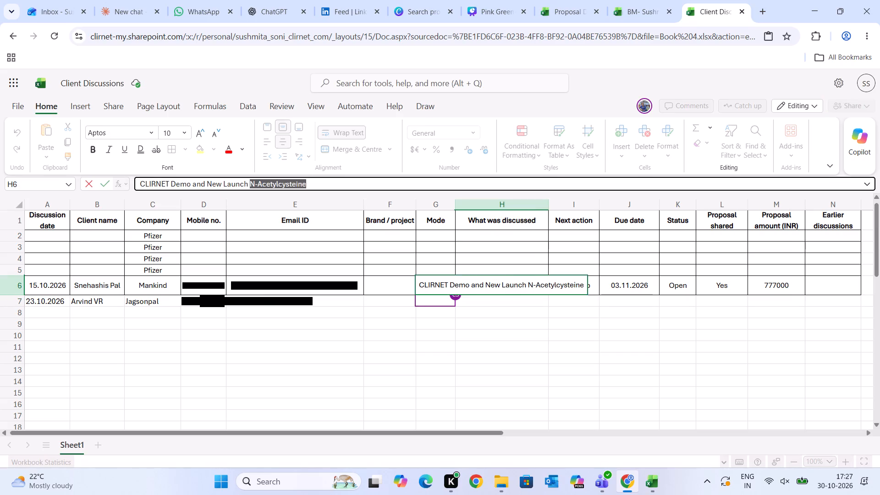
key("ctrl+c")
double_click(395, 285)
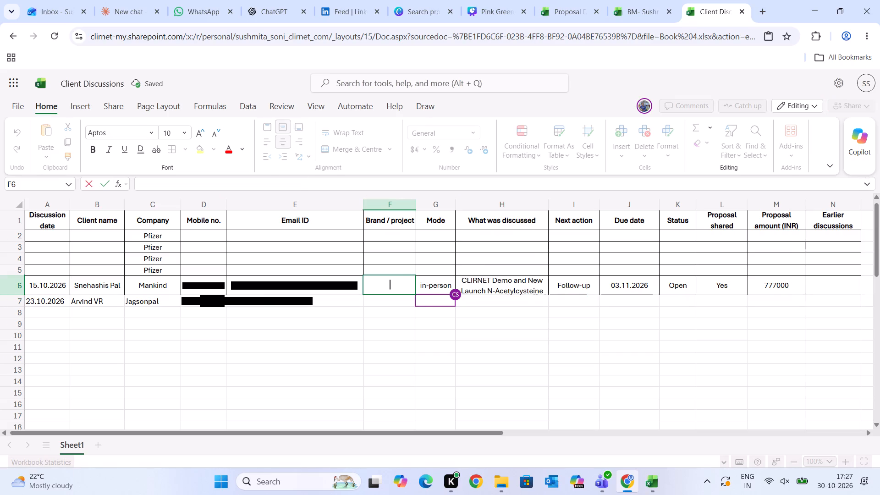
key("ctrl+v")
left_click(389, 325)
left_click(396, 286)
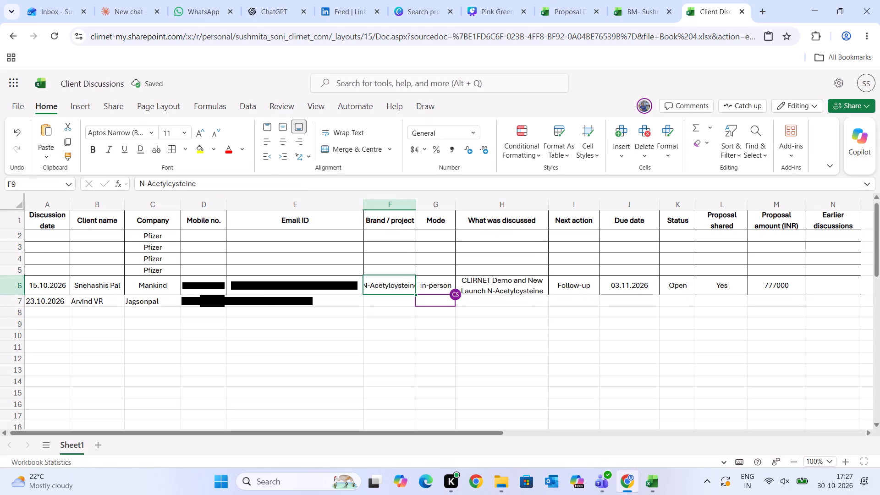
left_click_drag(414, 205, 427, 205)
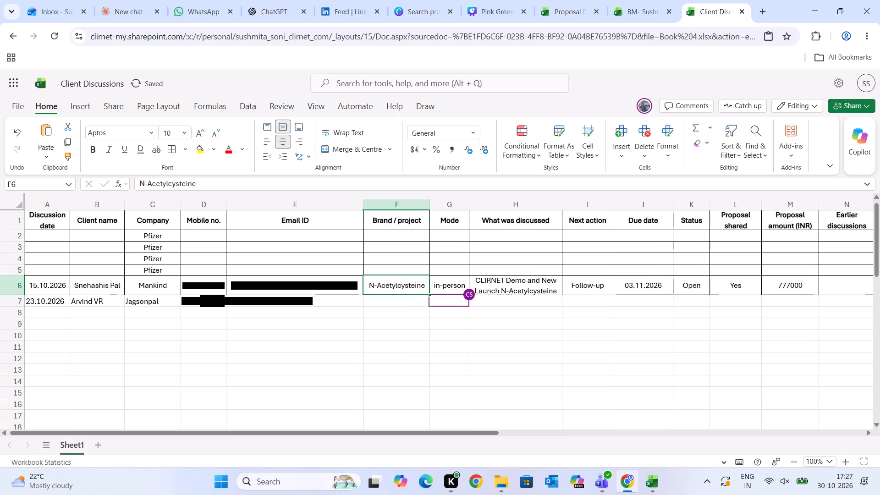
Enter in-person as the mode for the Jagsonpal meeting in G7.
left_click(444, 304)
type("in")
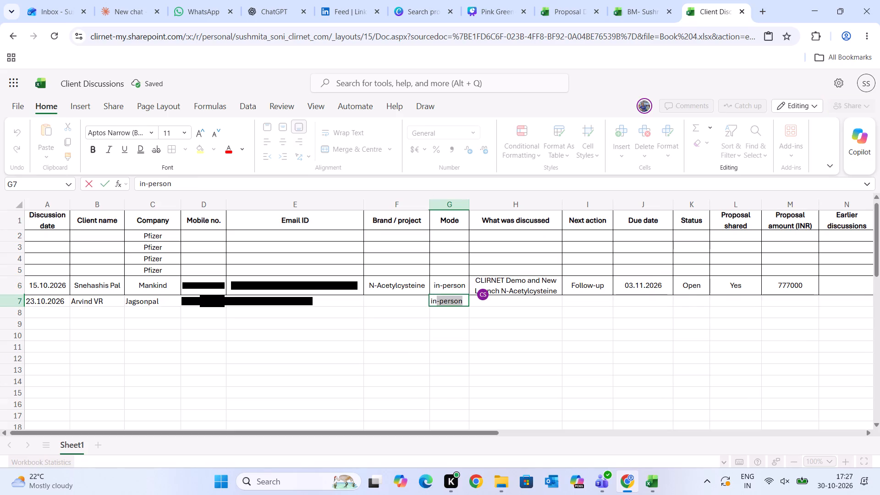
key("Return")
Enter "Gynaecology, Orthopaedics" as the Jagsonpal row's Brand / project in F7 and wrap the cell's text.
key("Up")
key("Left")
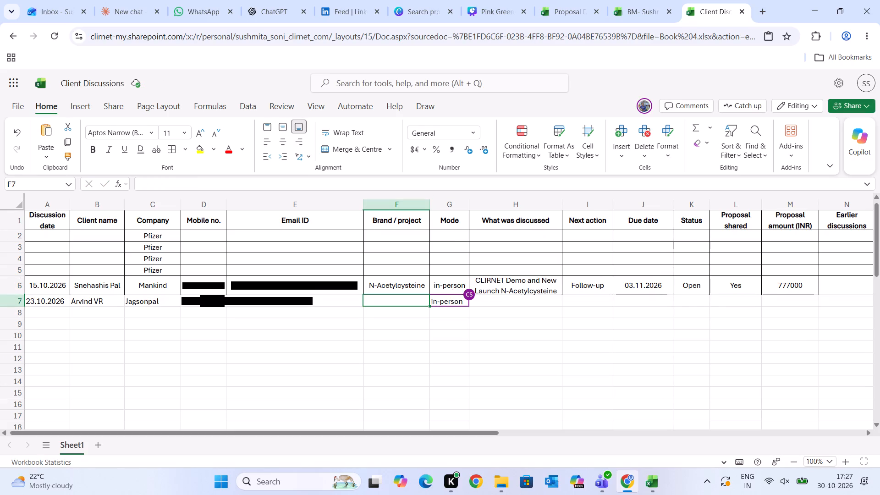
left_click_drag(414, 337, 392, 298)
left_click(392, 298)
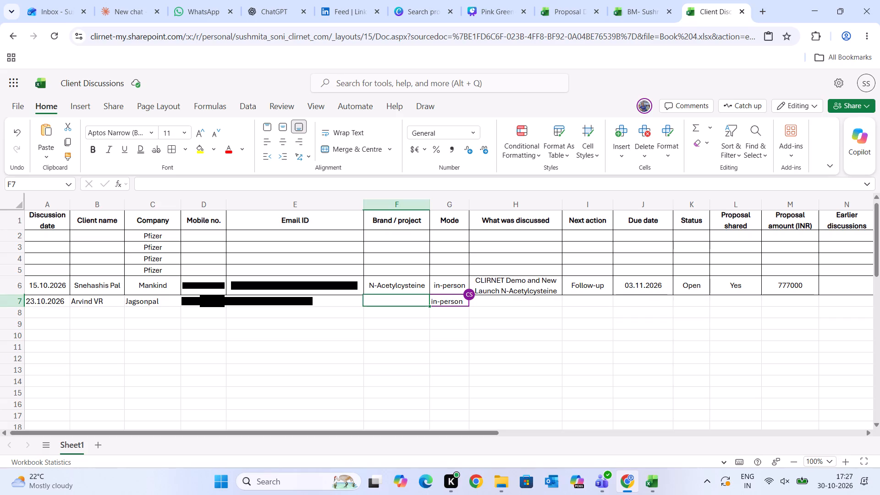
double_click(392, 298)
type("Gy")
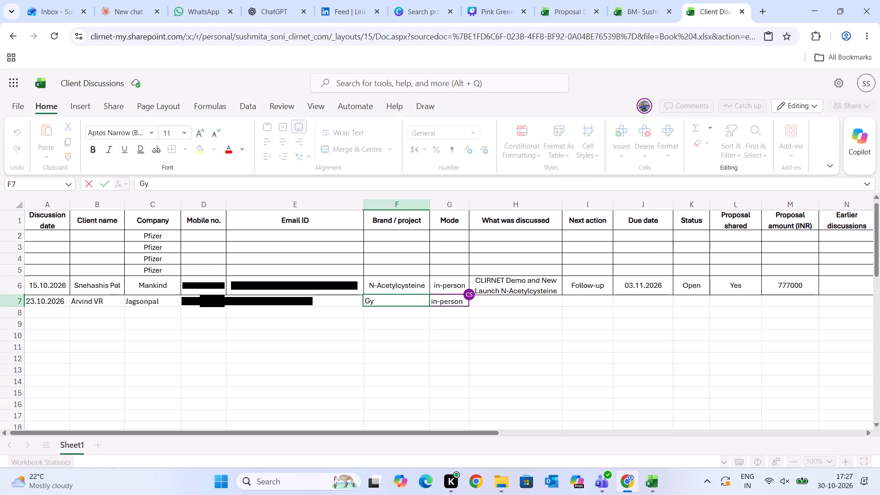
type("naecology")
type(",")
key("space")
type("Orthop")
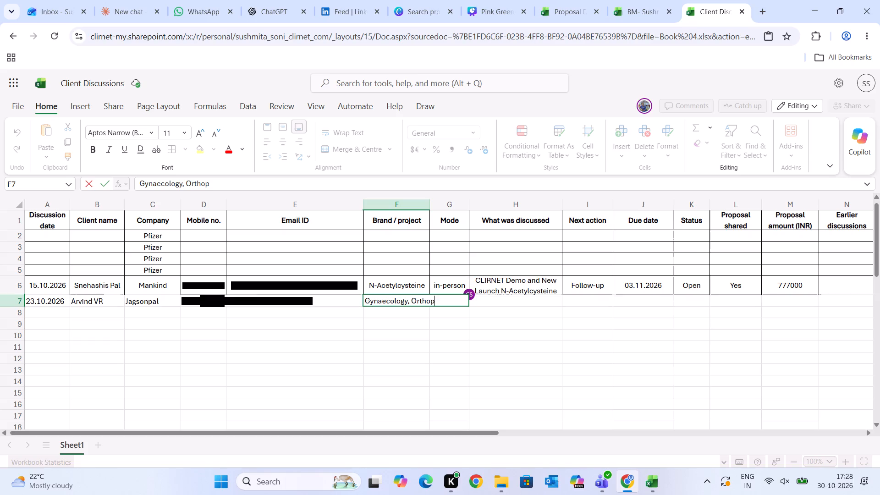
type("aedics")
left_click(400, 340)
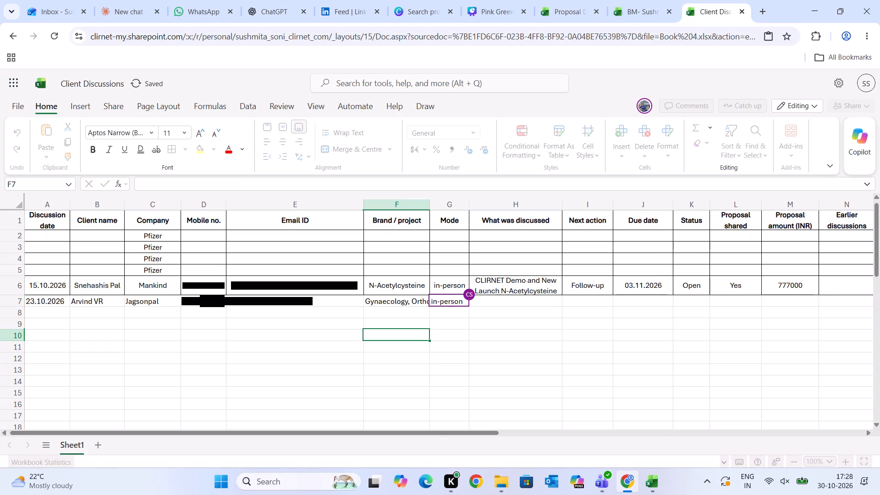
left_click(396, 303)
left_click(355, 132)
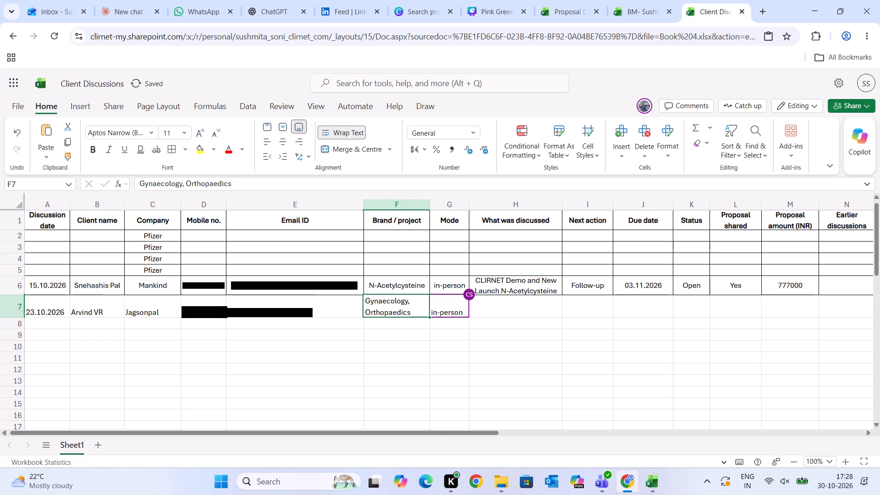
Enter "CLIRNET Demo and Proposed CME Webinar" as what was discussed in H7 and wrap the cell's text.
left_click(468, 345)
left_click(499, 307)
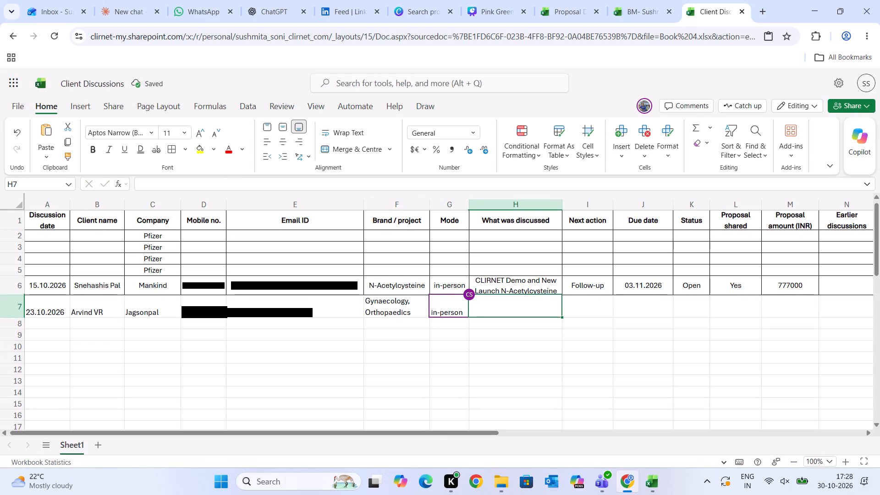
double_click(499, 307)
type("CLRNET")
key("BackSpace")
key("BackSpace")
key("BackSpace")
key("BackSpace")
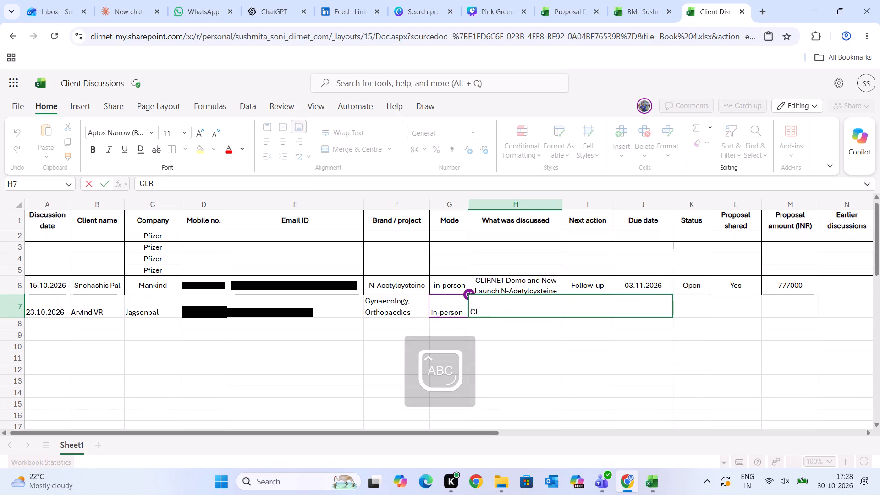
type("IRNET")
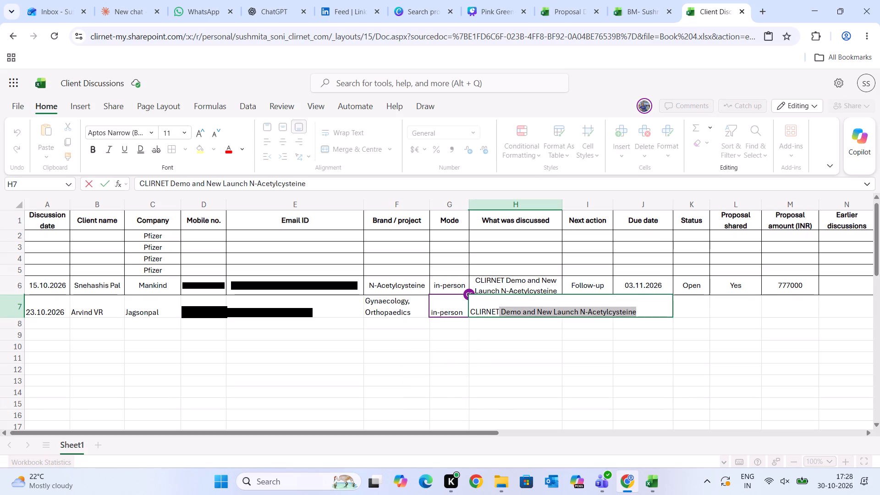
left_click(535, 314)
left_click_drag(538, 313, 638, 306)
key("BackSpace")
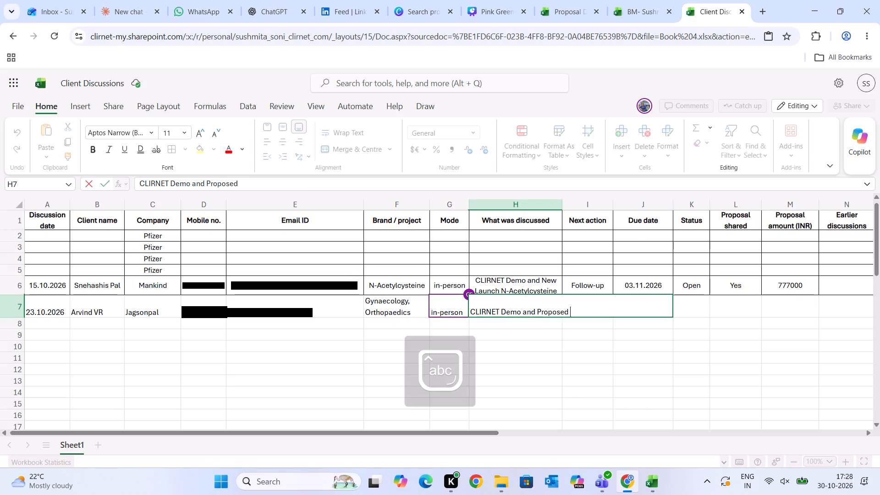
key("w")
type("ebinar")
key("Return")
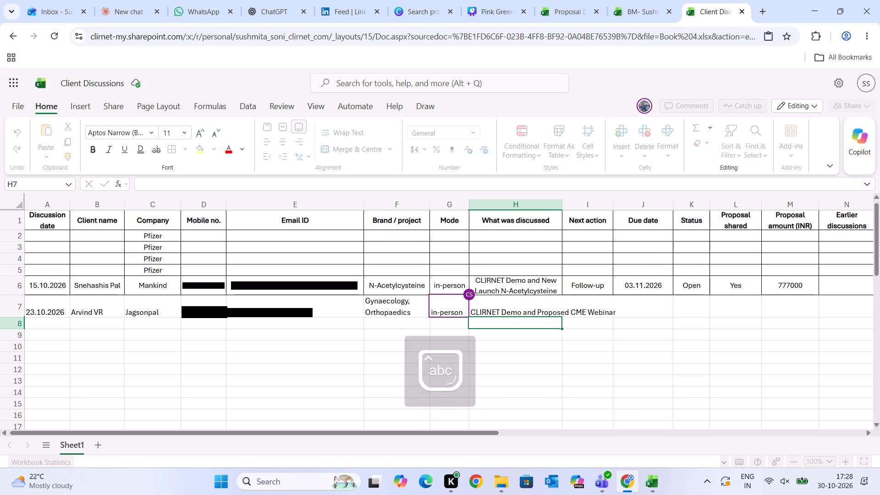
left_click(538, 311)
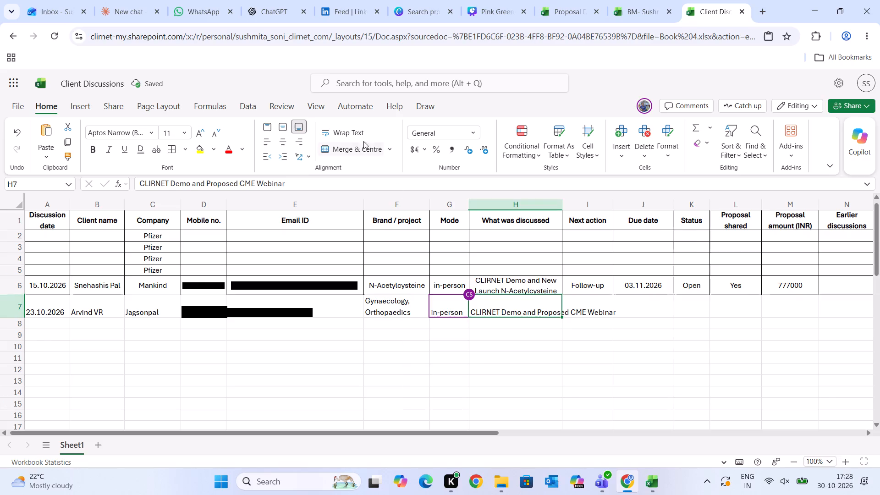
left_click(357, 131)
Set the Jagsonpal row's next action to Follow-up and its due date to 17.10.2026.
left_click(572, 310)
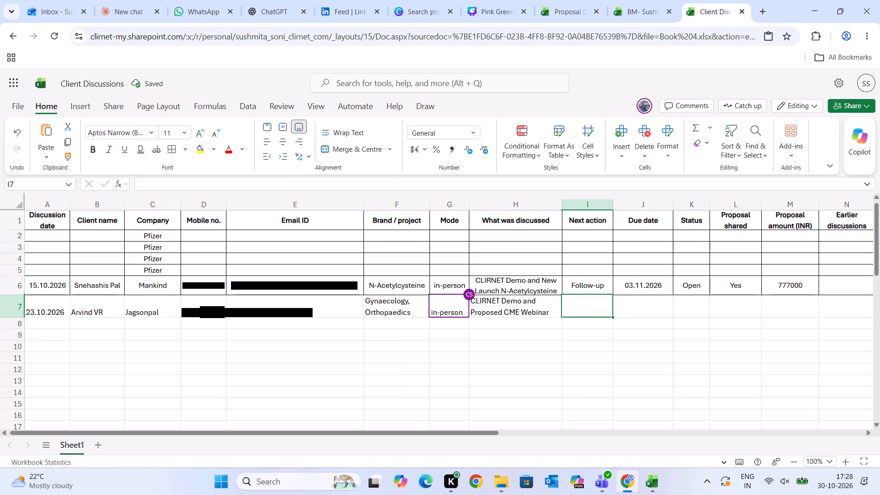
key("shift+f")
key("Right")
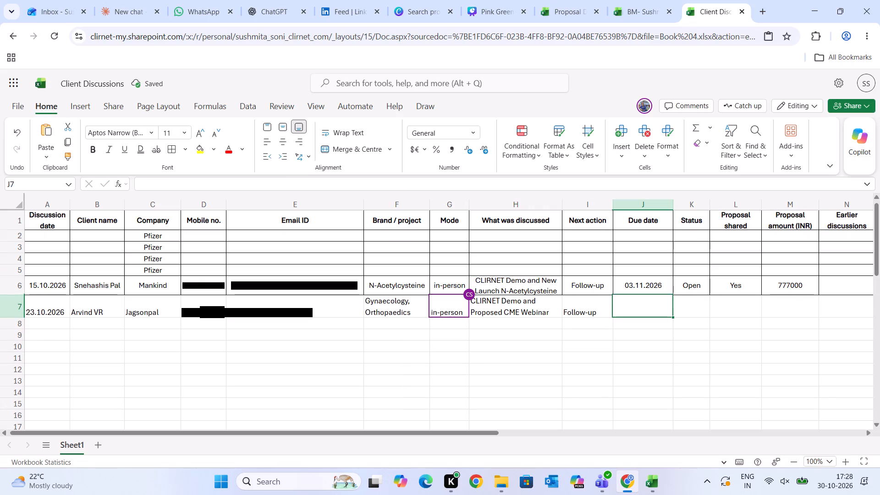
double_click(649, 303)
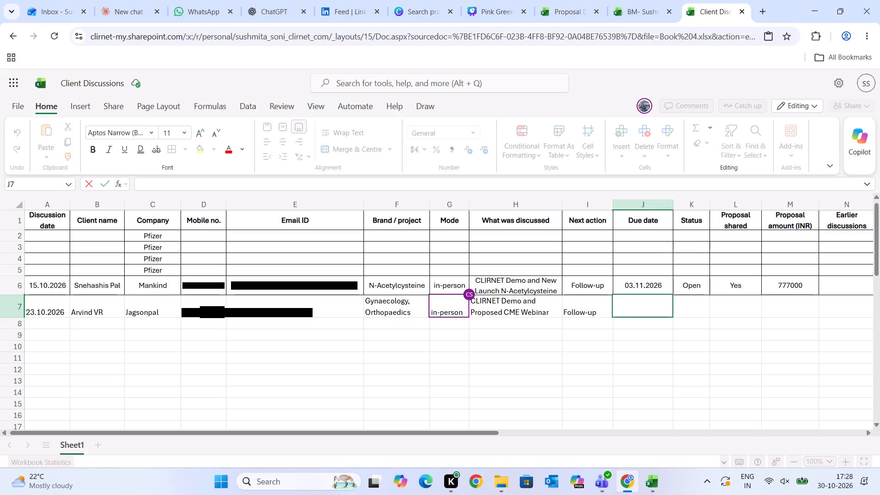
type("17")
key("minus")
key("BackSpace")
type(".10.2026")
key("Right")
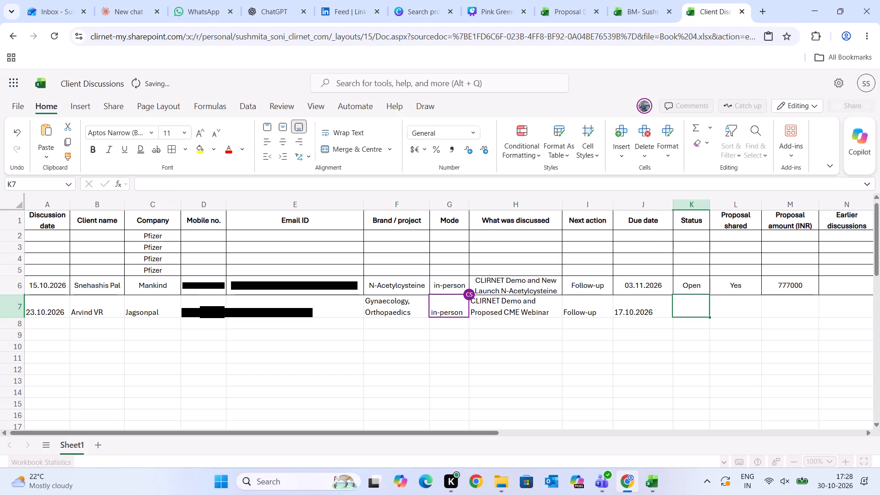
Set the Jagsonpal row's status to Open and mark Proposal shared as Yes.
key("Left")
key("Left")
key("Left")
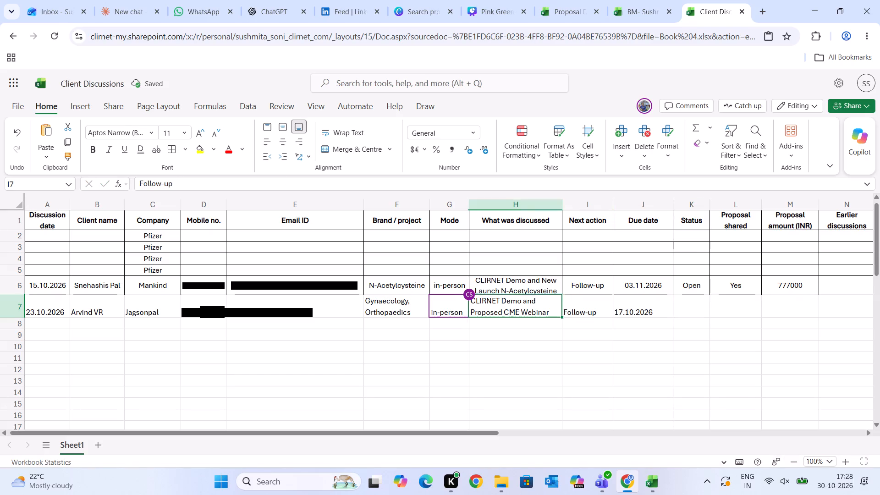
key("Left")
key("Left")
key("Right")
key("Right")
key("Right")
key("Right")
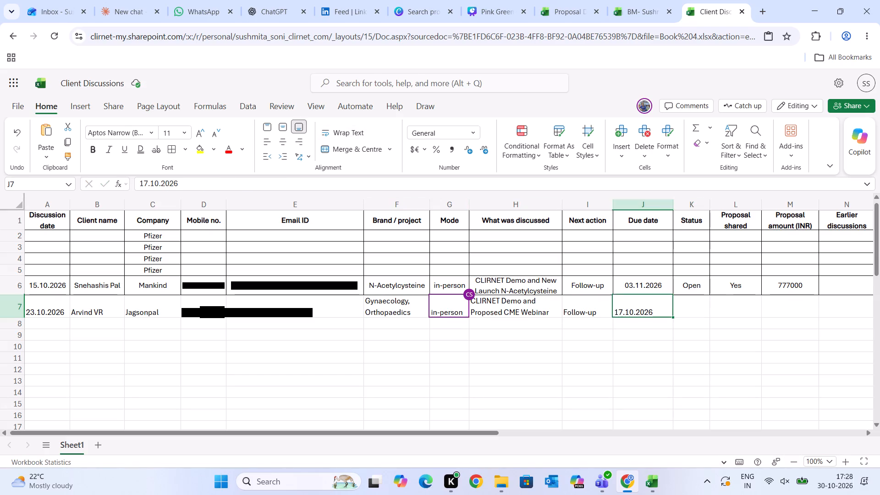
key("Right")
type("op")
key("Right")
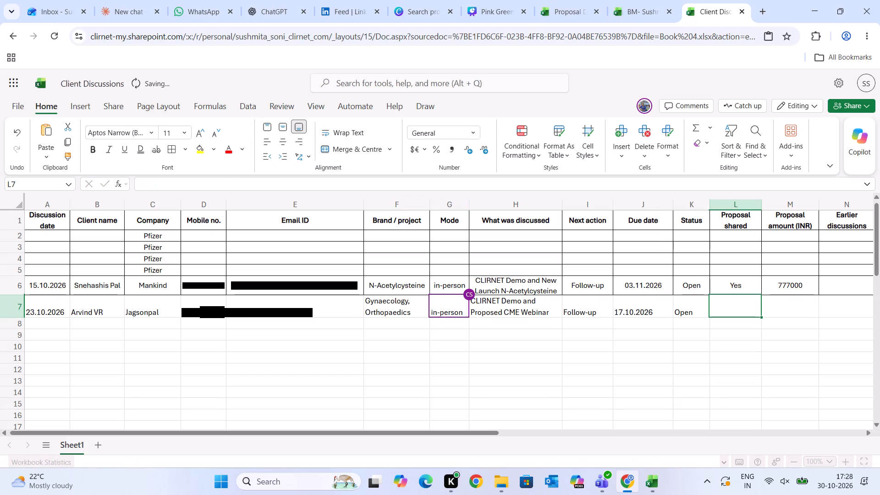
type("Yes")
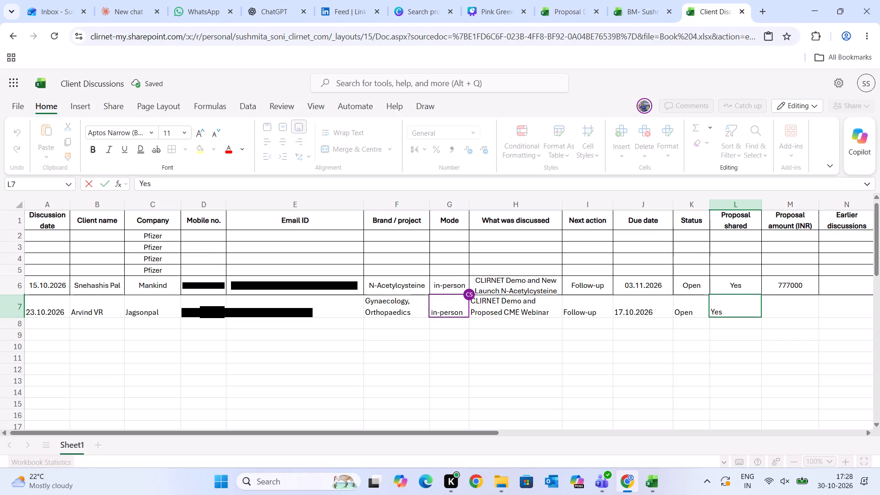
key("Right")
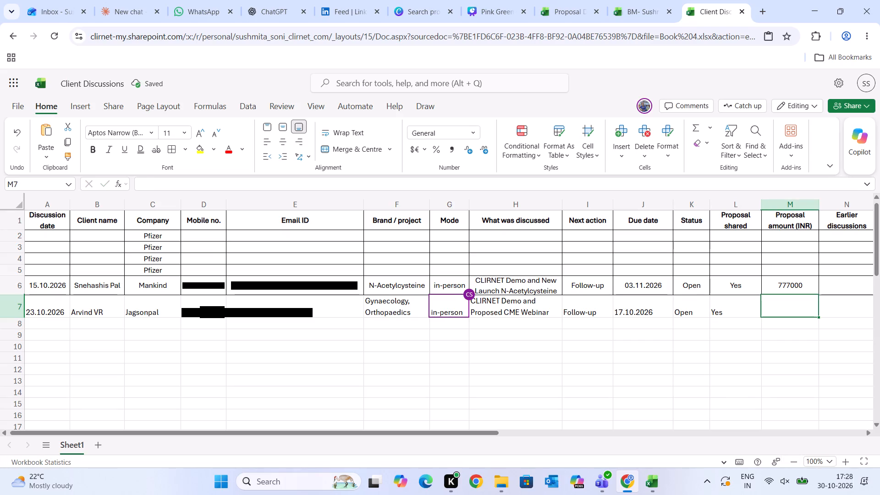
Enter 563000 as the Jagsonpal row's proposal amount in M7.
double_click(774, 302)
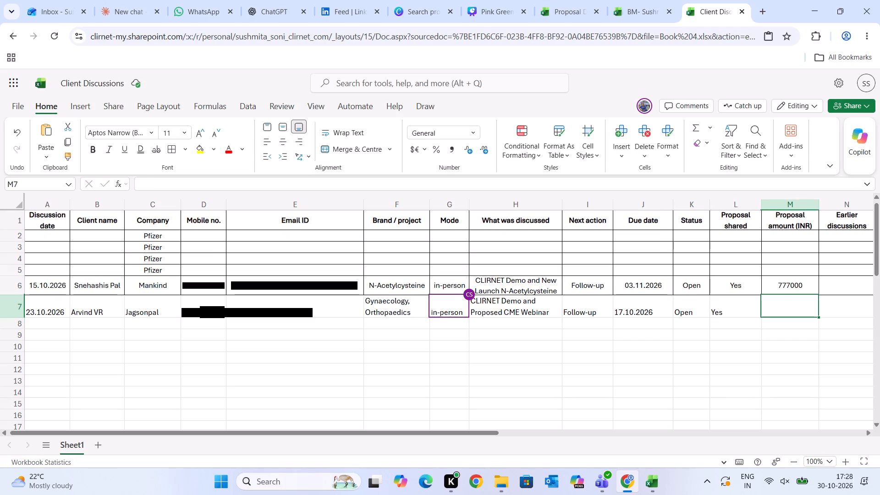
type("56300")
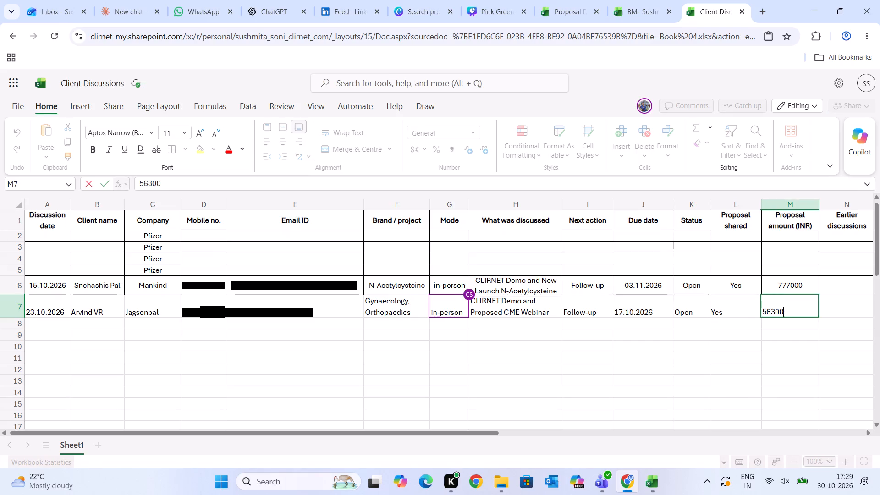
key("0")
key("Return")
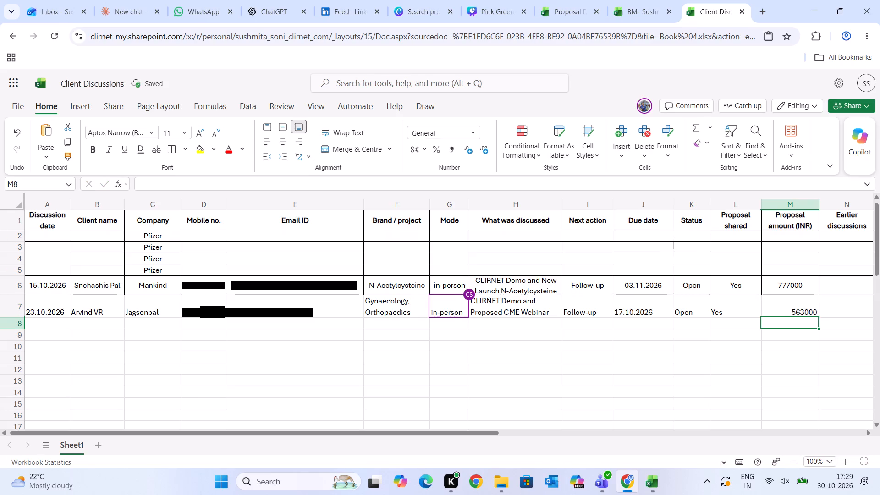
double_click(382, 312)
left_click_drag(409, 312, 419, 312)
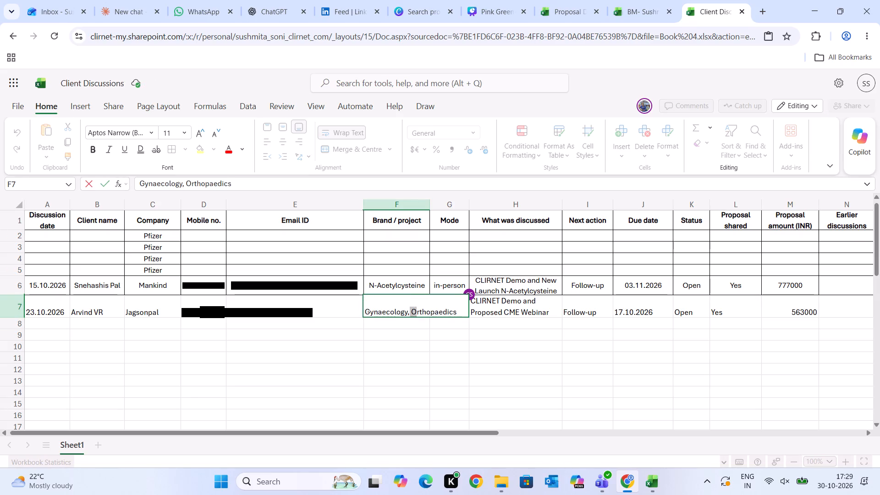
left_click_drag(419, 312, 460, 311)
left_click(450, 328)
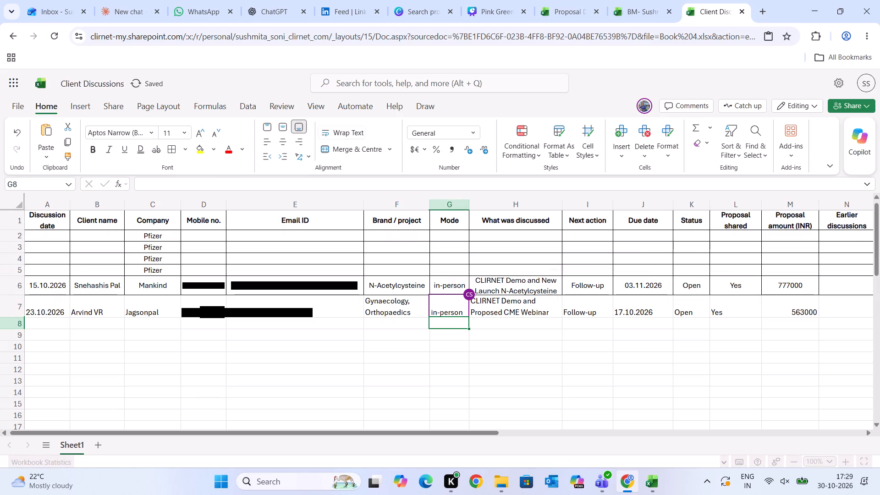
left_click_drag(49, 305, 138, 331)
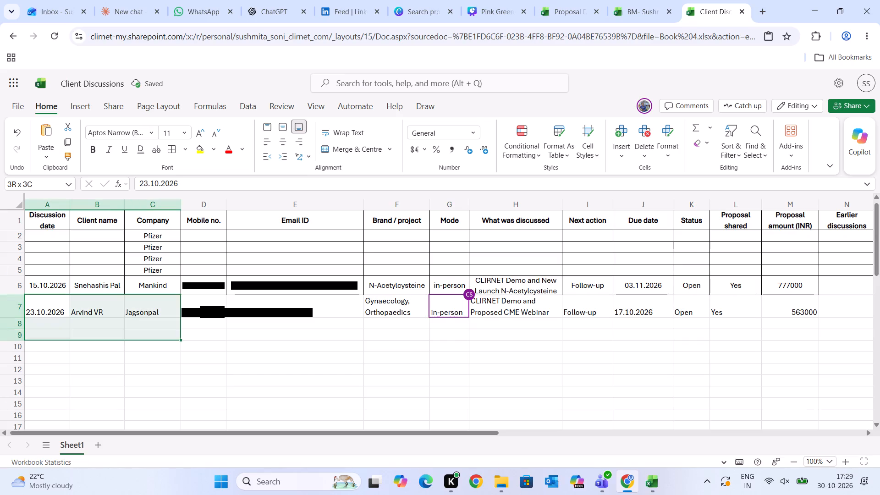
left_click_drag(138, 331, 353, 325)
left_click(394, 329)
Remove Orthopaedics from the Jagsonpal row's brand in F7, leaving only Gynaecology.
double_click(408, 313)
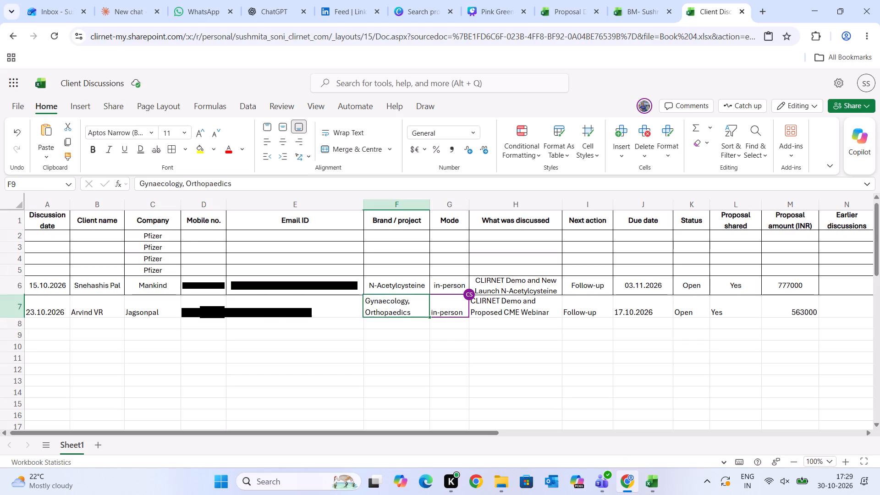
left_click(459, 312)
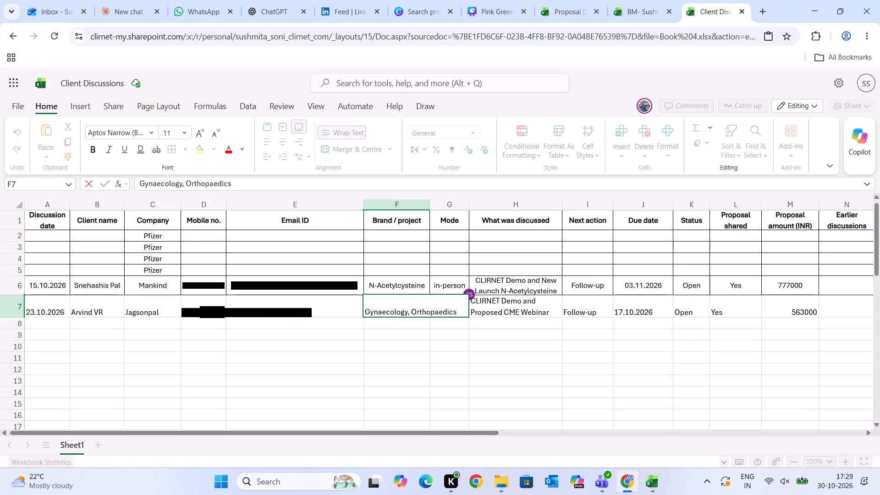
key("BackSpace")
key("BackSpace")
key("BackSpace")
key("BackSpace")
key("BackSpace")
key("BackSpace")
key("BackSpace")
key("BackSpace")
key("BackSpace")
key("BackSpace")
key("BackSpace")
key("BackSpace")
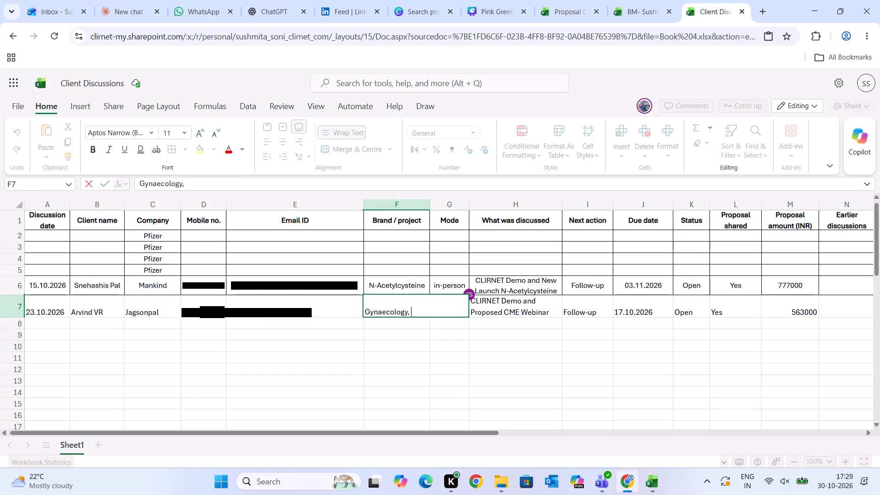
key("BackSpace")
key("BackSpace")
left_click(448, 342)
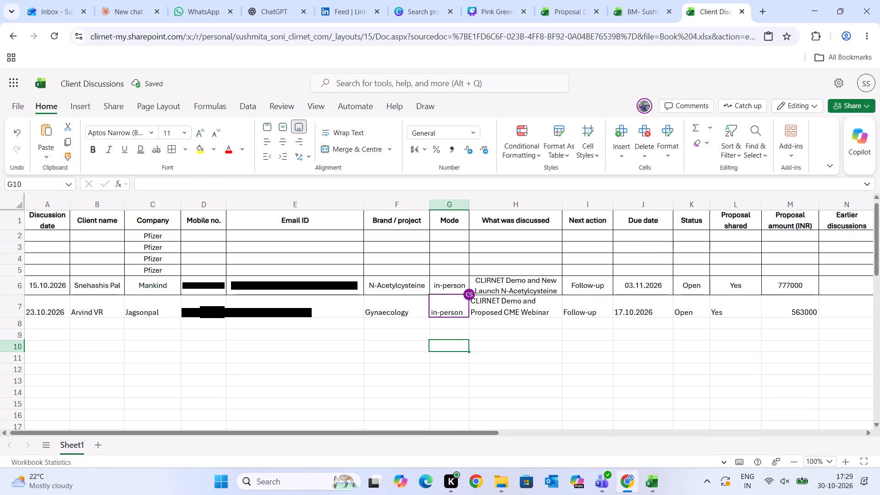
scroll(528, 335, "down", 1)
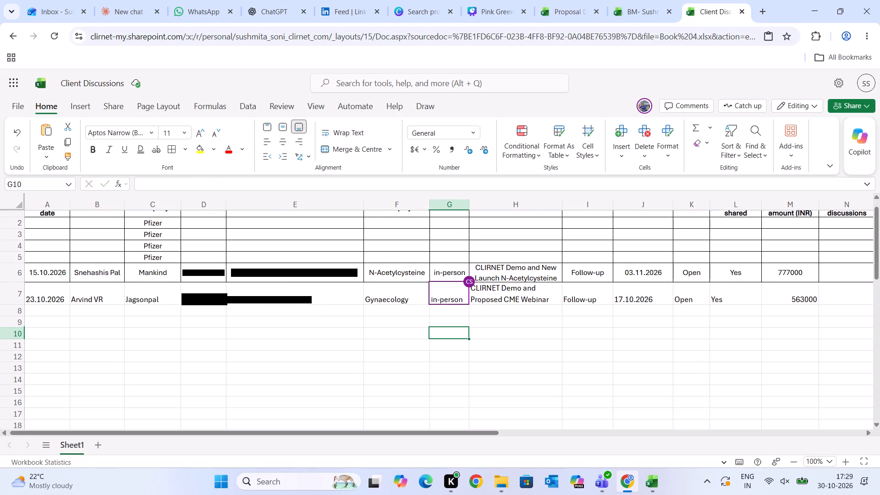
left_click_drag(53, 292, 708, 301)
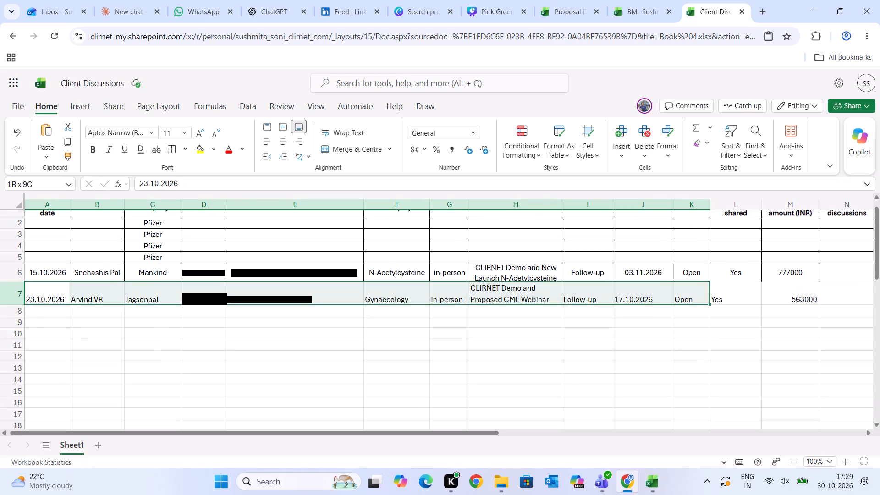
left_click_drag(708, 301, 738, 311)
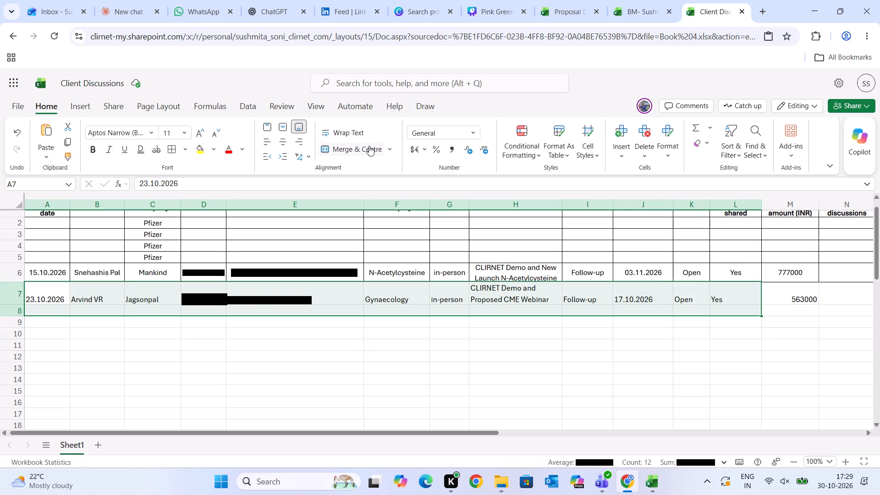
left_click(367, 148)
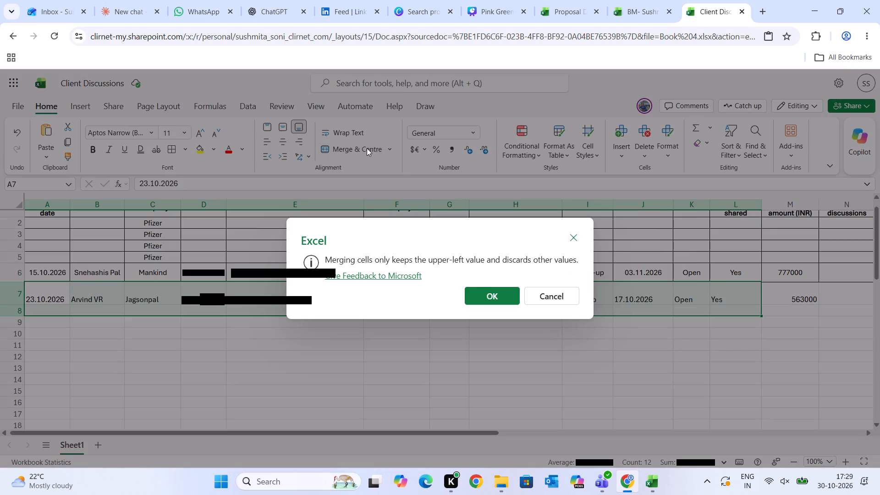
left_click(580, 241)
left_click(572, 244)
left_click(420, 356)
Merge and centre rows 7 and 8 separately in each column from Discussion date (A) to Email ID (E).
left_click_drag(54, 298, 54, 308)
left_click(333, 148)
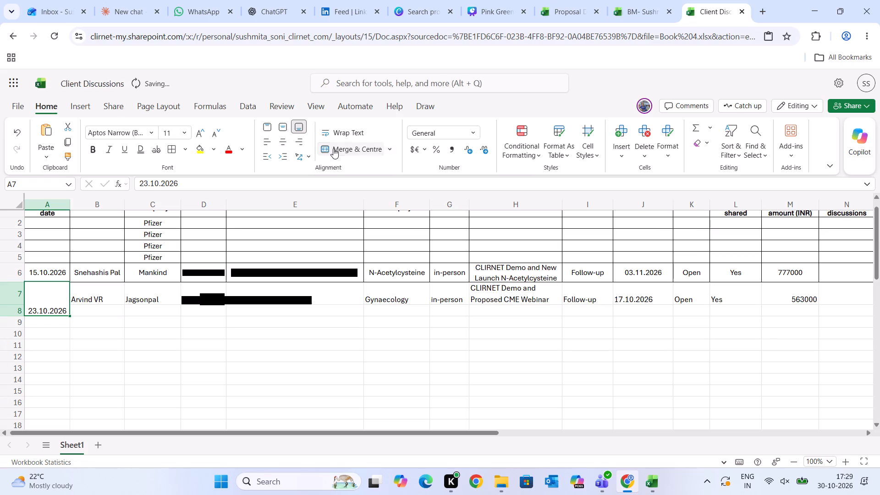
left_click_drag(110, 294, 110, 306)
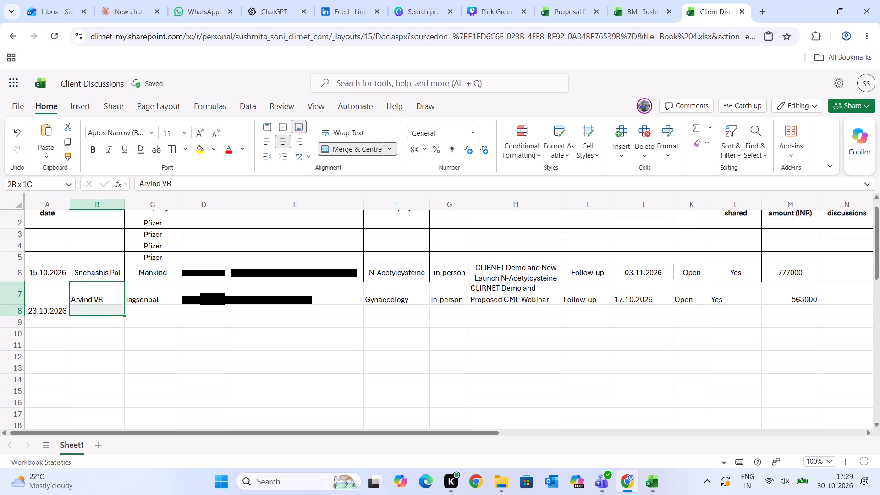
left_click_drag(110, 306, 110, 306)
left_click(343, 143)
left_click_drag(162, 294, 162, 308)
left_click(331, 149)
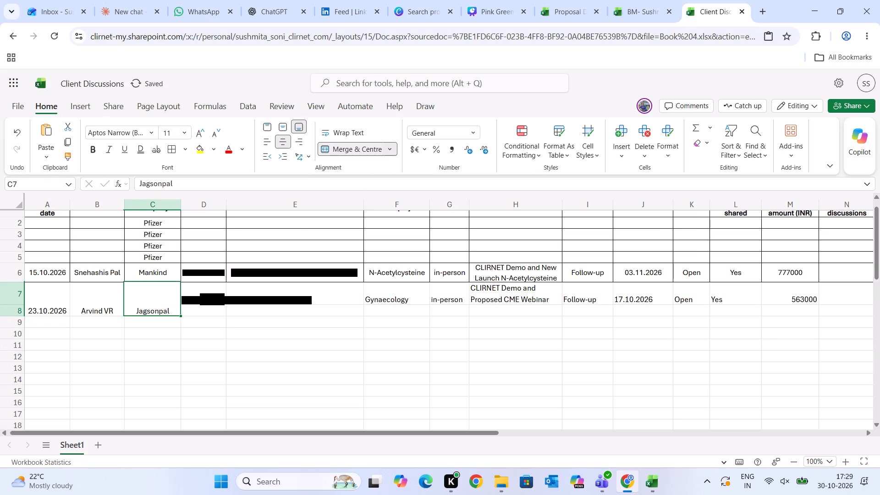
left_click_drag(221, 289, 219, 309)
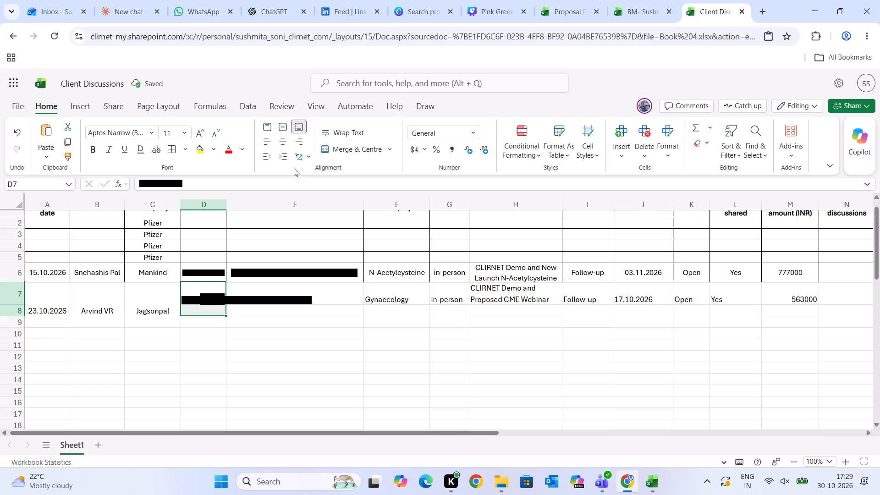
left_click(335, 143)
left_click_drag(319, 289, 320, 311)
left_click(361, 154)
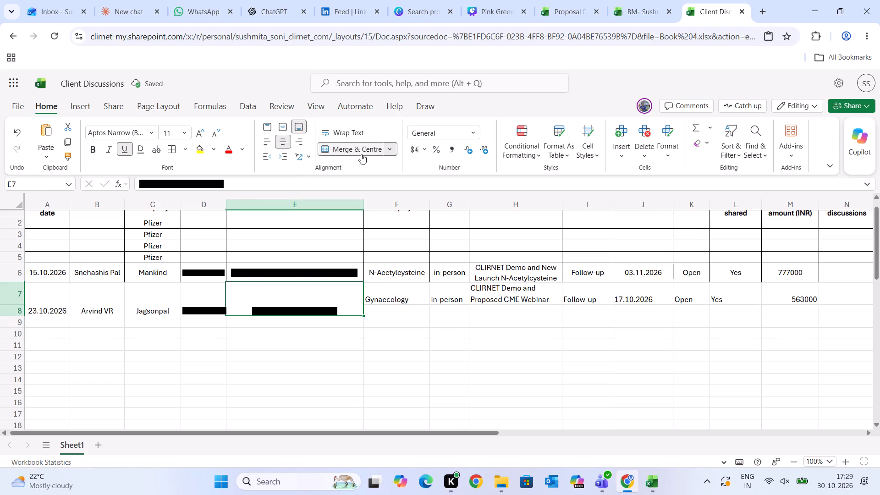
Merge and centre rows 7 and 8 separately in the Brand / project, Mode and What was discussed columns (F to H).
left_click_drag(405, 298, 408, 312)
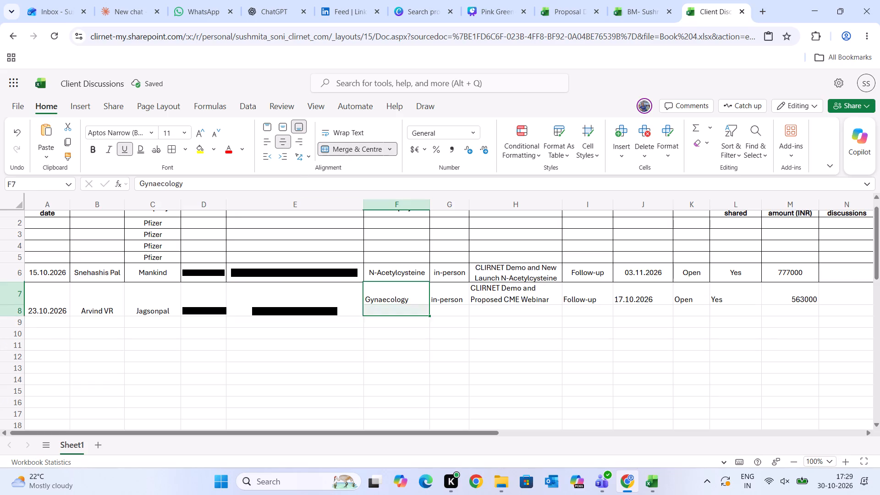
left_click_drag(408, 312, 408, 308)
left_click(352, 150)
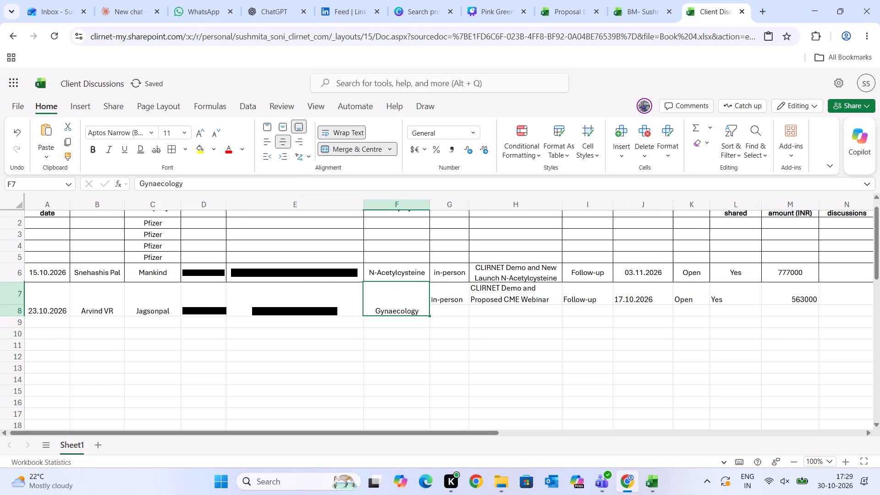
left_click_drag(456, 297, 456, 306)
left_click(350, 154)
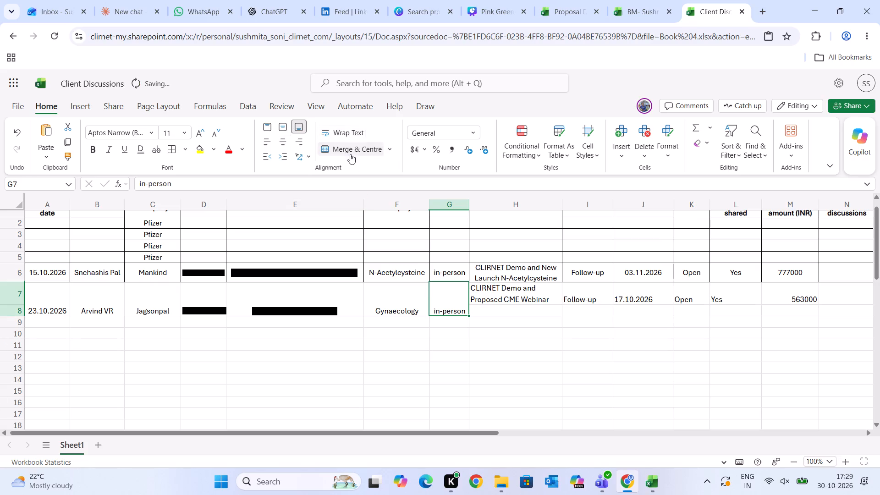
left_click_drag(515, 296, 514, 307)
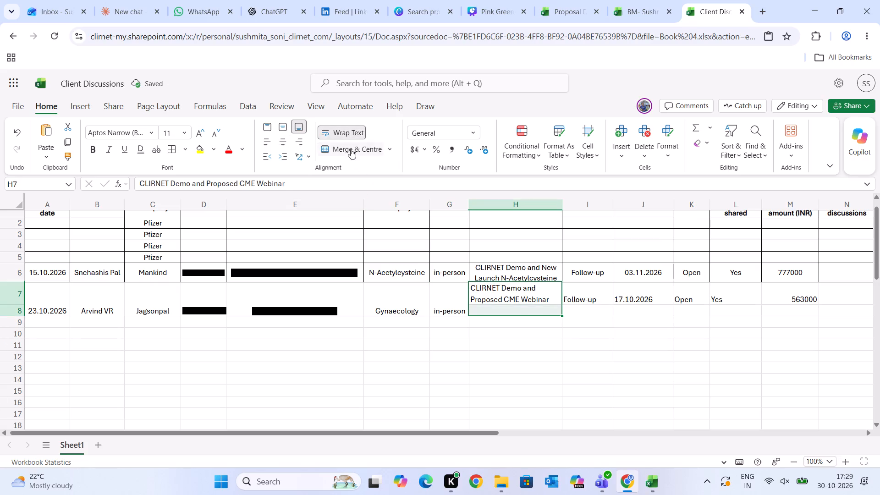
left_click(351, 149)
Merge and centre rows 7 and 8 separately in each column from Next action (I) to Proposal shared (L).
left_click_drag(586, 290, 588, 306)
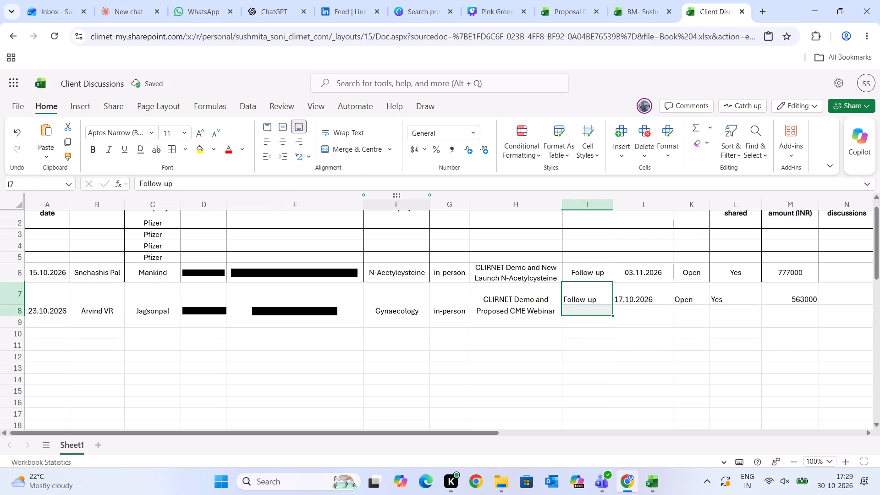
left_click(362, 147)
left_click_drag(632, 294, 641, 314)
left_click(357, 145)
left_click_drag(682, 296, 684, 312)
left_click(346, 149)
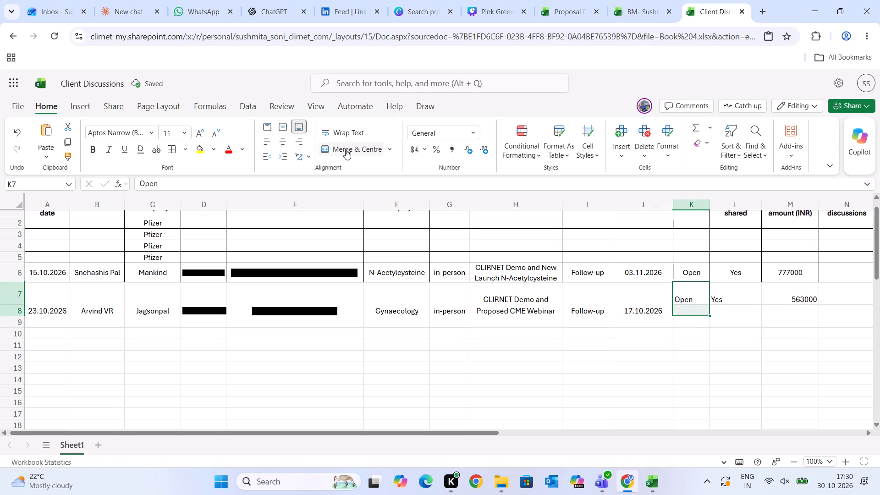
left_click_drag(729, 295, 729, 305)
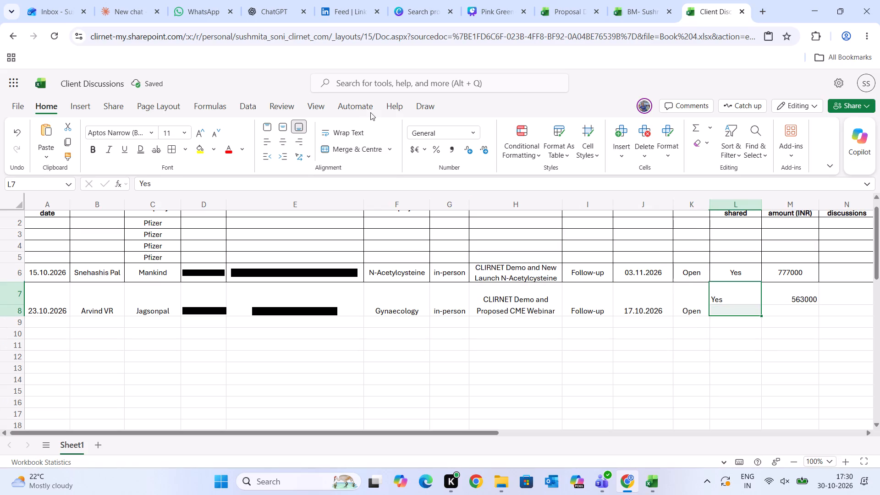
left_click(359, 148)
Correct the Jagsonpal meeting's due date in column J to 17.11.2026.
double_click(649, 311)
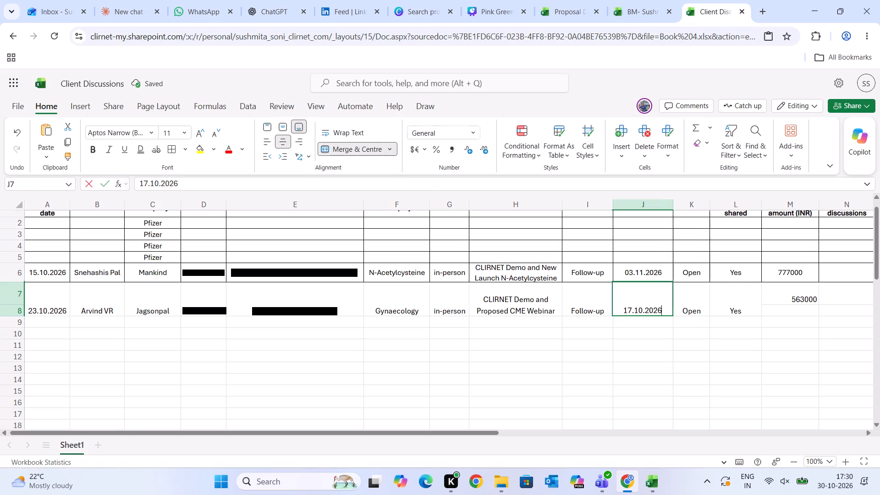
left_click(641, 311)
key("BackSpace")
key("1")
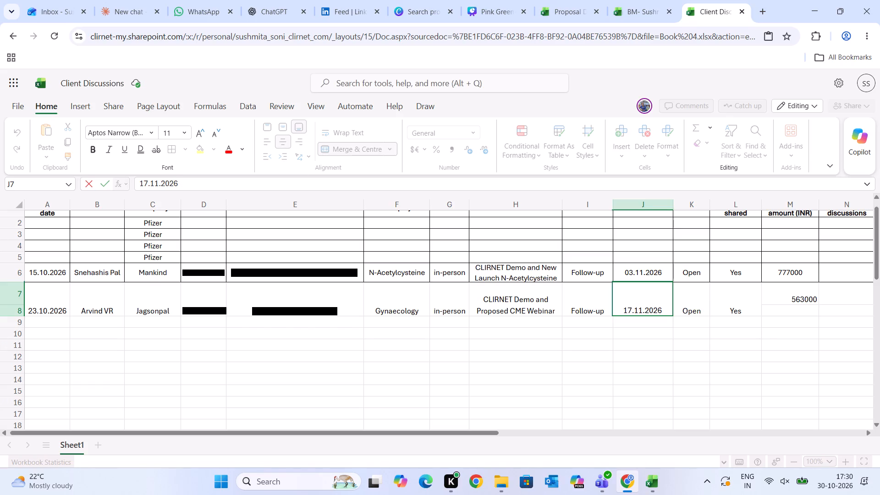
left_click(791, 295)
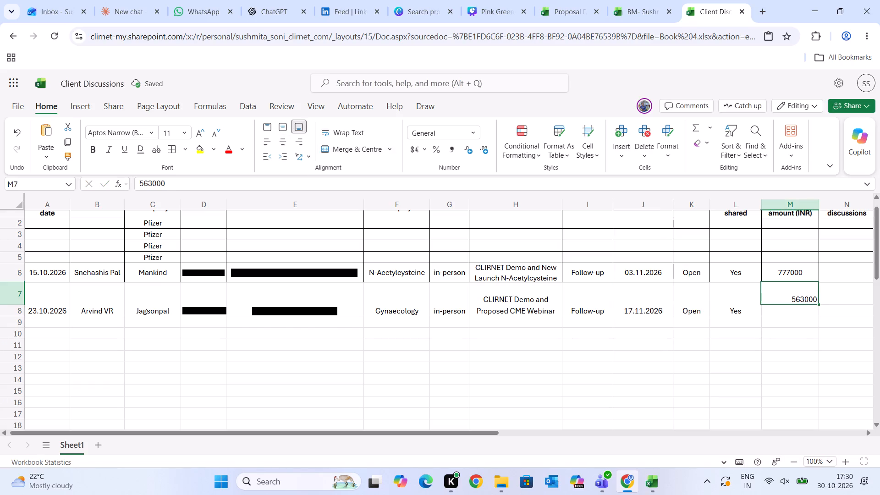
Enter 513000 as the second Jagsonpal proposal amount in M8.
left_click(786, 313)
double_click(786, 313)
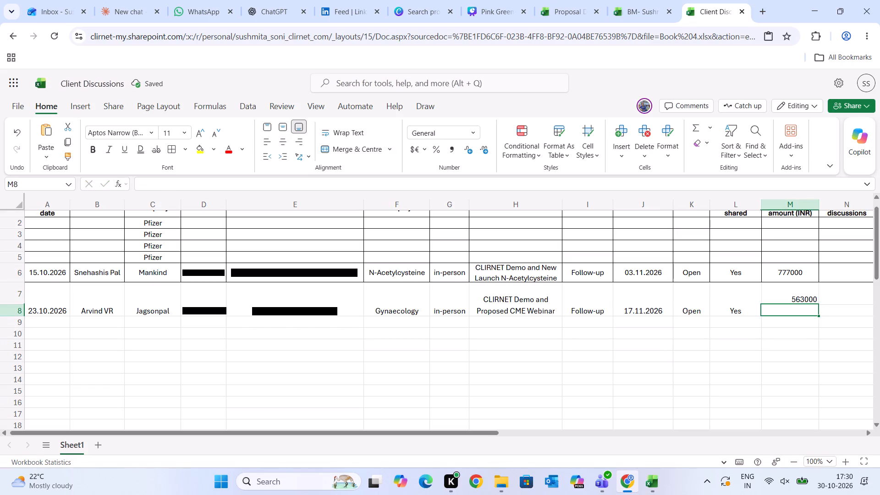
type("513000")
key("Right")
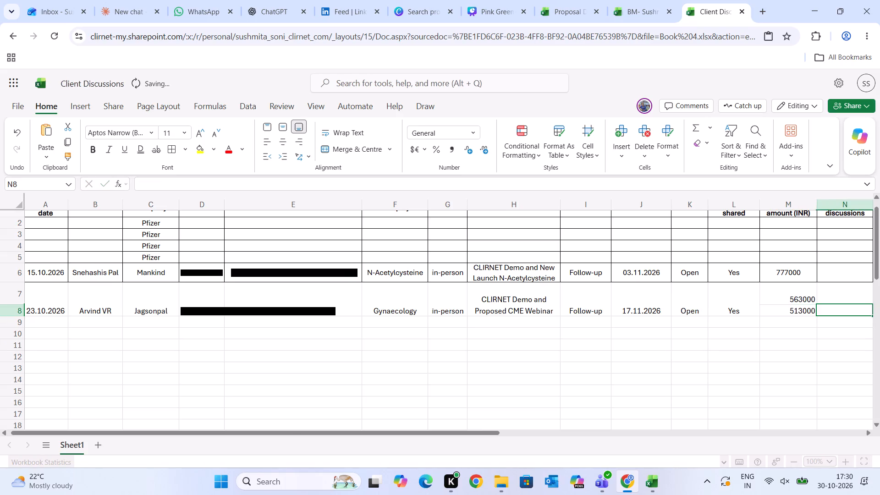
Extend the Jagsonpal entry's brand in column F to "Gynaecology, Orthopaedics".
scroll(786, 313, "left", 2)
scroll(786, 313, "up", 2)
left_click(651, 319)
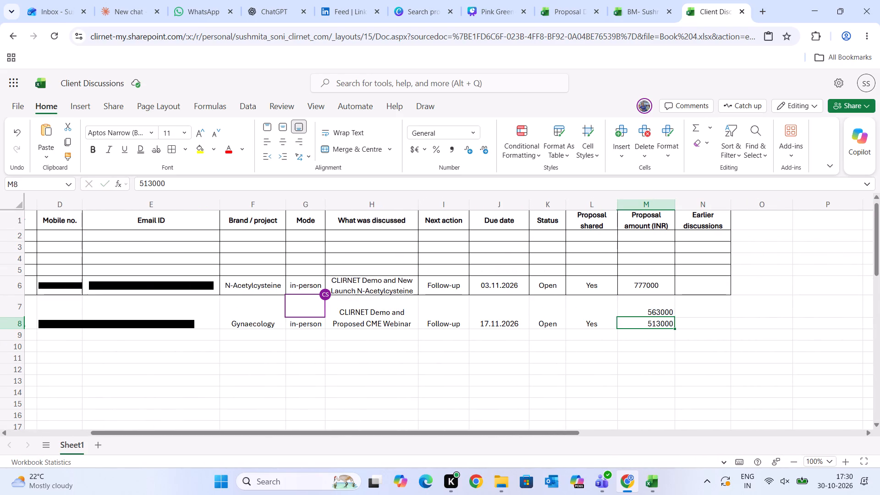
key("Left")
key("Left")
key("Left")
key("Left")
key("Left")
key("Left")
key("Left")
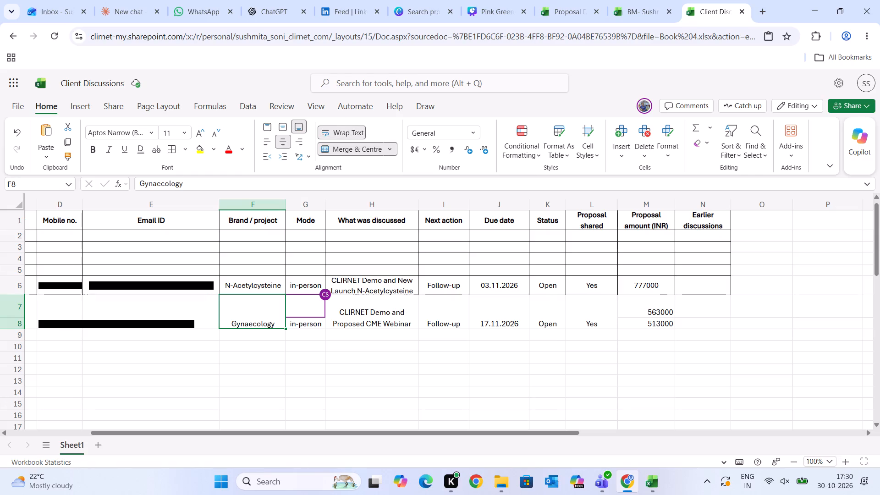
left_click(240, 190)
left_click(213, 184)
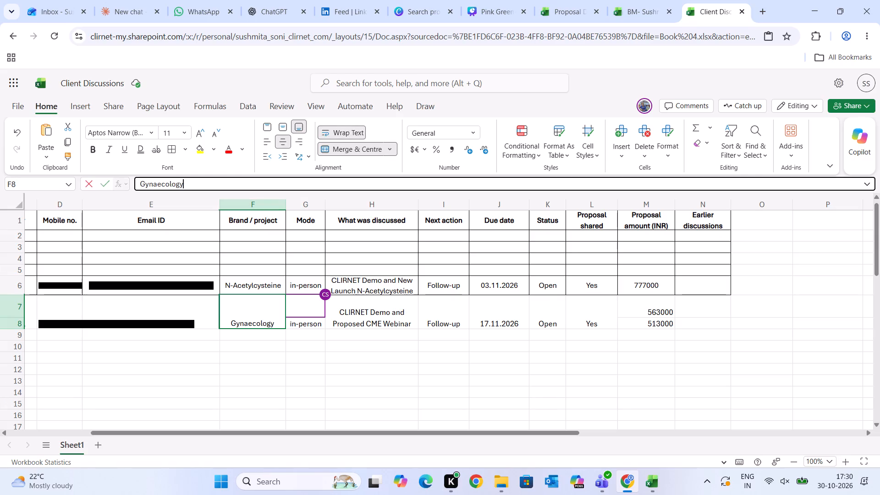
type(", Orthopaedics")
key("Return")
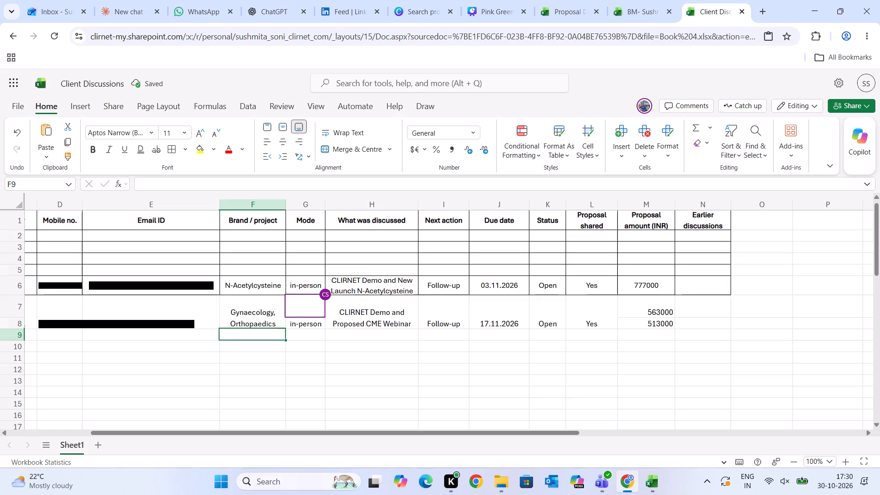
Middle-align the contents of the Jagsonpal entry vertically across rows 7 and 8, columns A to N.
left_click_drag(696, 303, 697, 319)
key("ctrl+shift+Left")
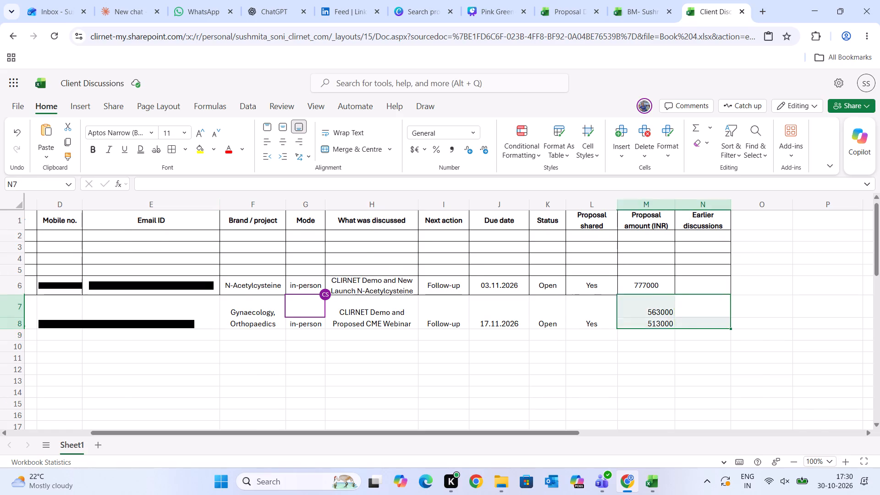
key("ctrl+shift+Left")
key("ctrl+shift+Left")
key("ctrl+shift+Left")
left_click(283, 131)
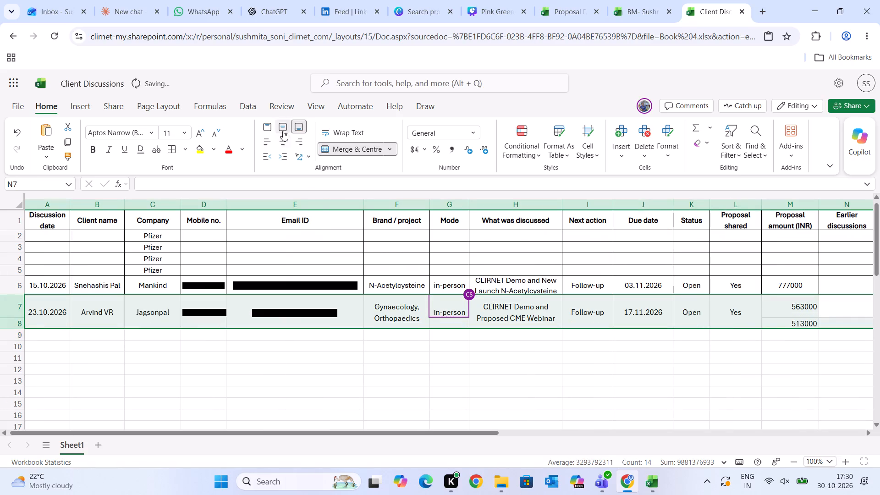
Centre the contents of the Jagsonpal entry horizontally across rows 7 and 8.
left_click(285, 139)
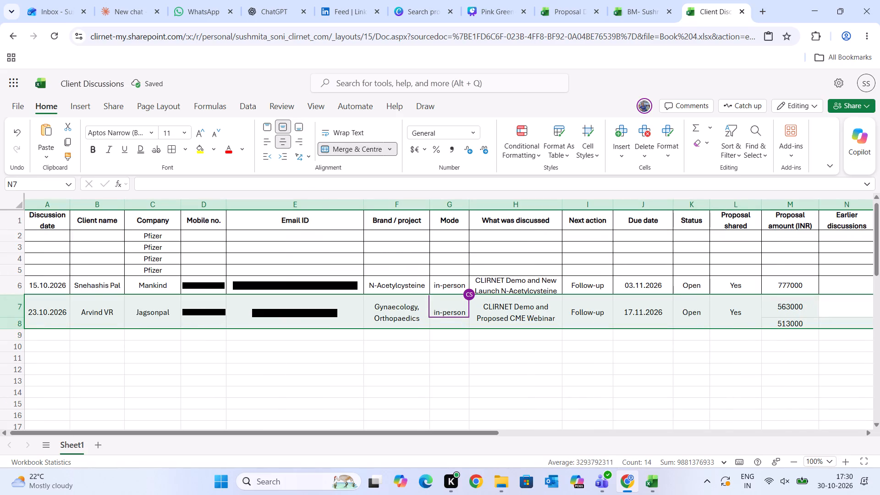
Apply cell borders to the Jagsonpal entry across rows 7 and 8, columns A to N.
left_click(169, 151)
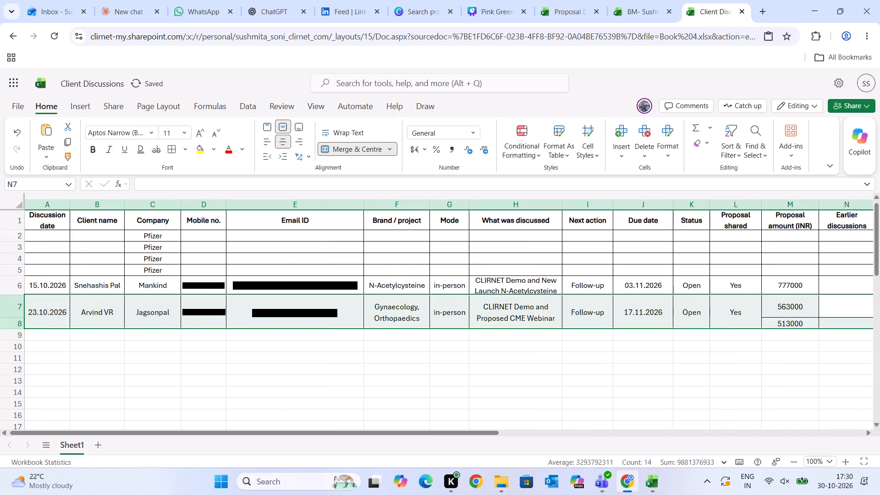
left_click(221, 367)
Set the whole table, A1:N8, to the Aptos font at size 10.
scroll(197, 340, "up", 1)
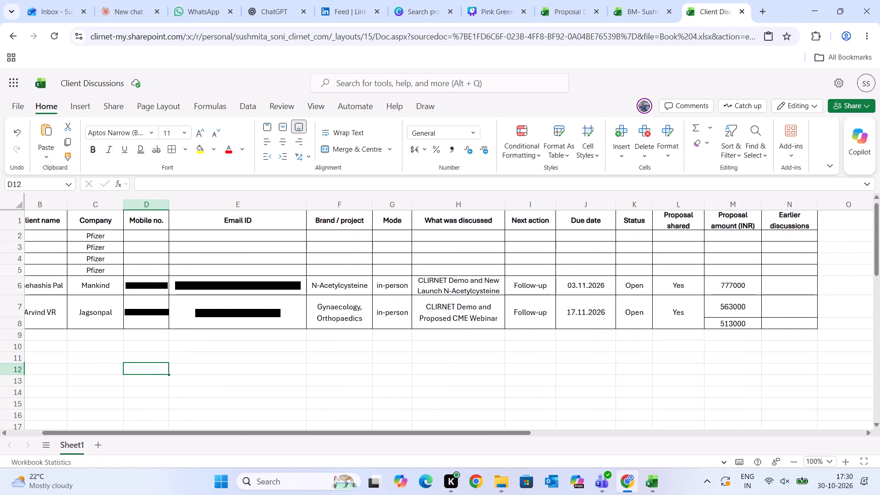
scroll(420, 371, "right", 2)
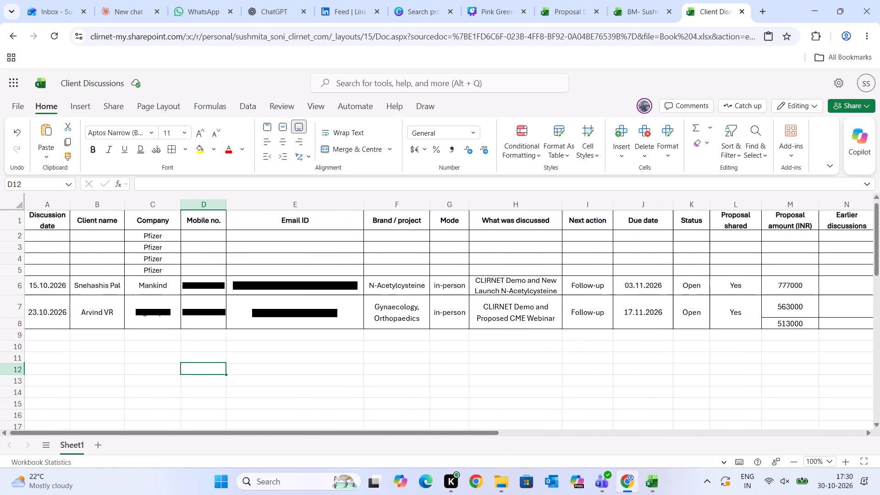
scroll(793, 308, "left", 1)
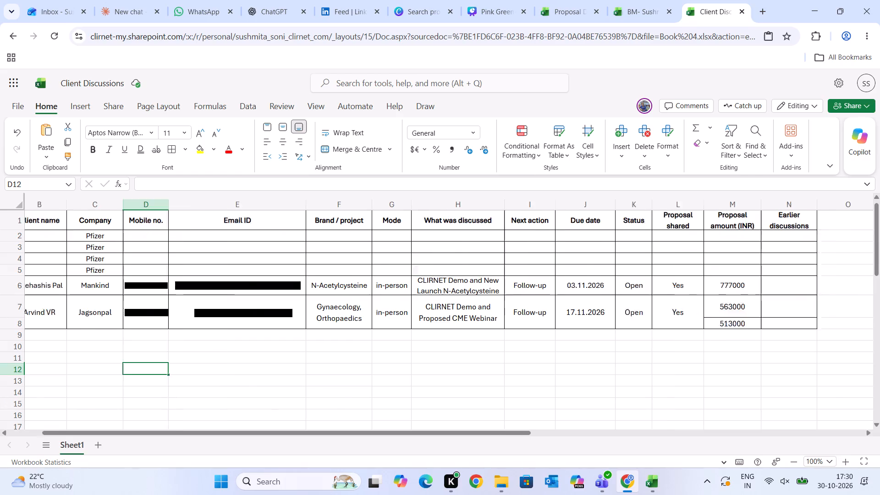
scroll(793, 308, "left", 1)
left_click_drag(733, 224, 749, 323)
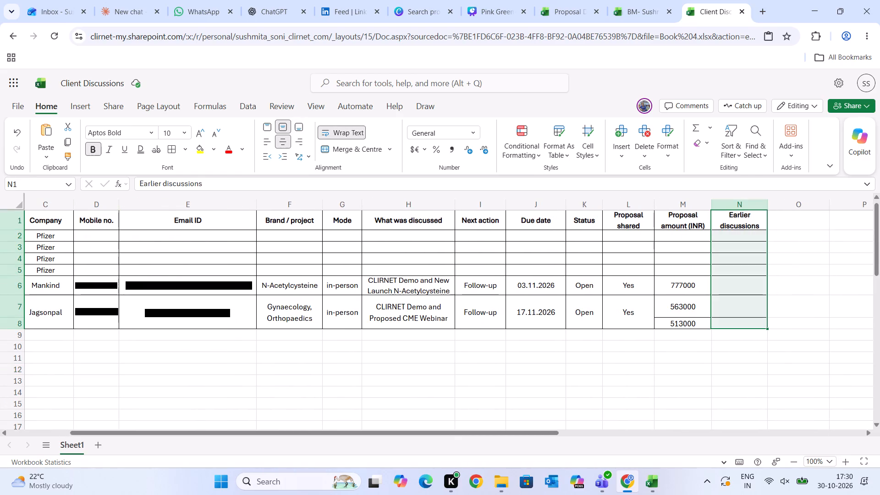
key("ctrl+shift+Left")
key("ctrl+shift+Left")
key("ctrl+shift+Left")
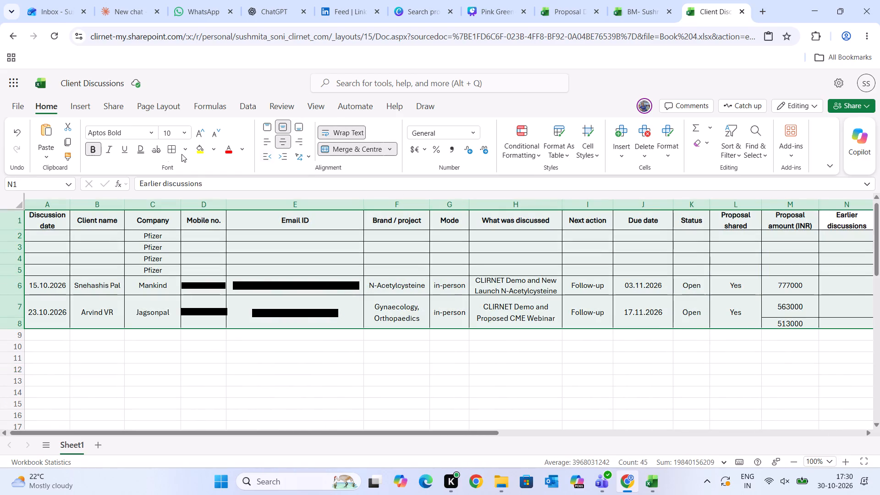
left_click(154, 131)
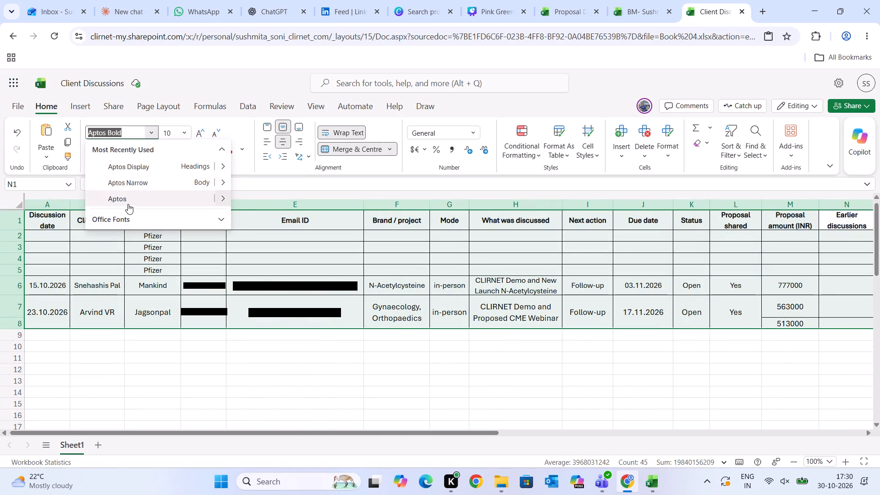
left_click(127, 201)
left_click(185, 134)
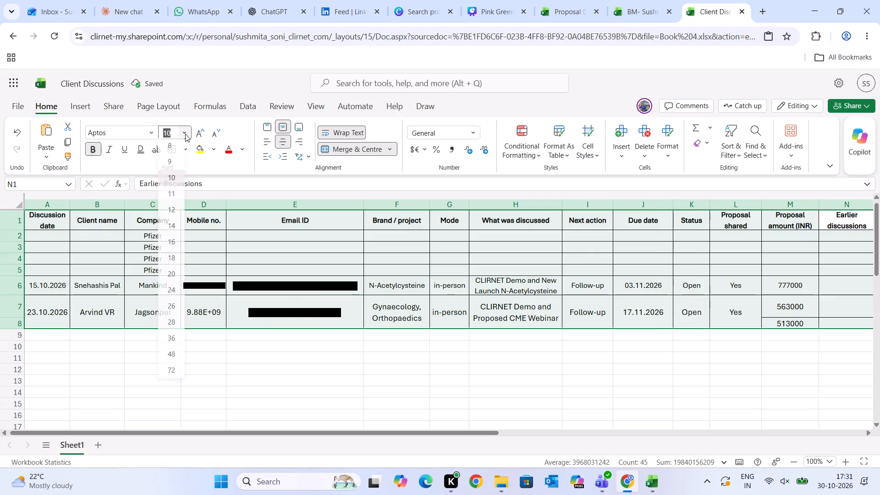
left_click(178, 182)
left_click(237, 378)
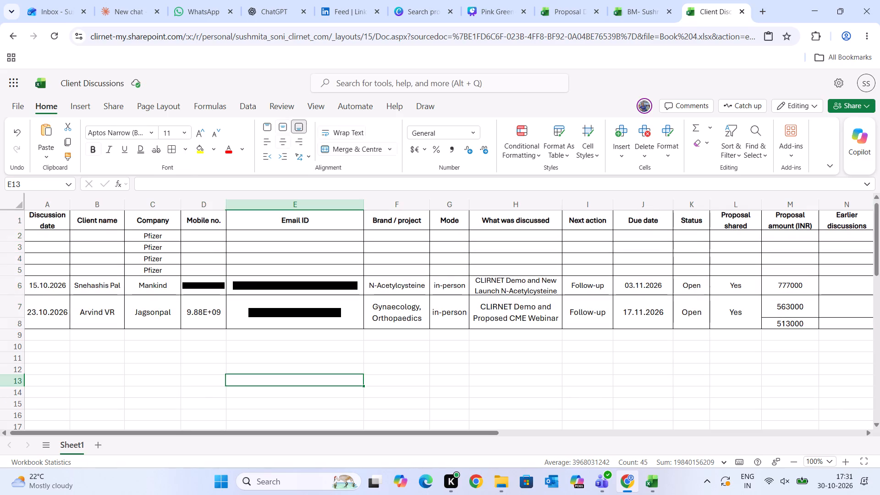
Widen the Mobile no. column D so the Jagsonpal contact's full number fits.
left_click(210, 292)
left_click(212, 314)
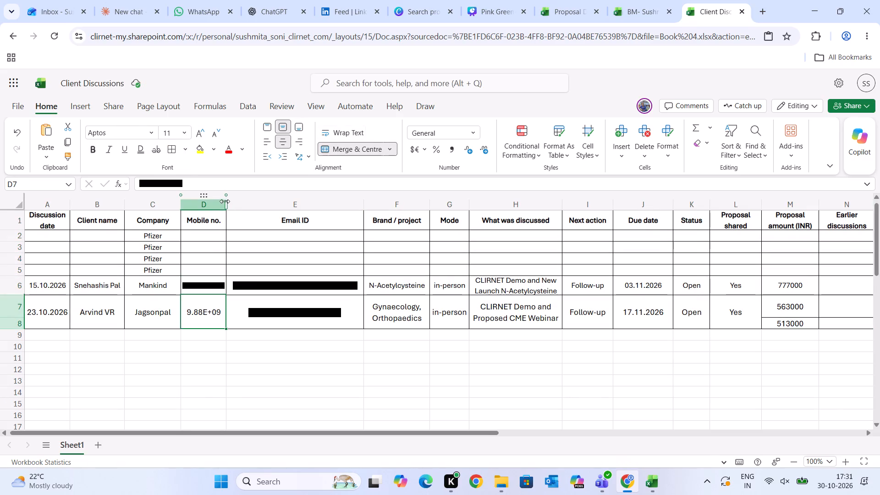
left_click_drag(225, 199, 242, 200)
left_click(203, 343)
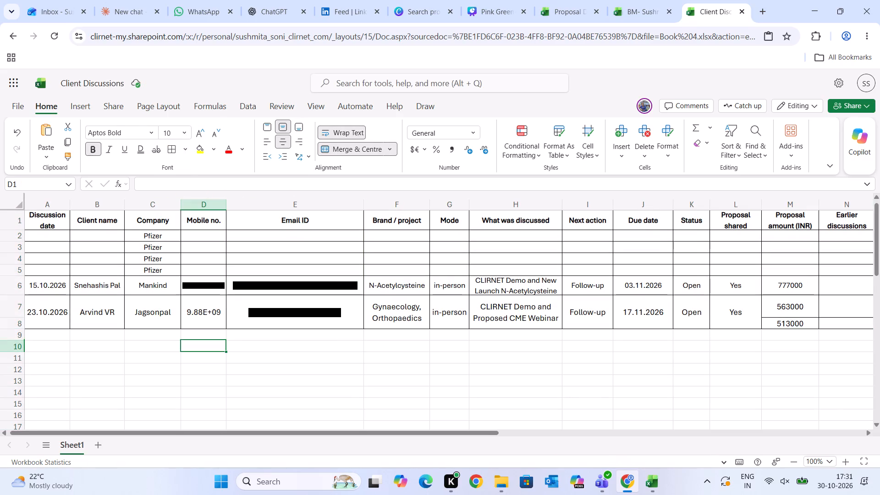
left_click(206, 320)
left_click_drag(224, 208, 238, 208)
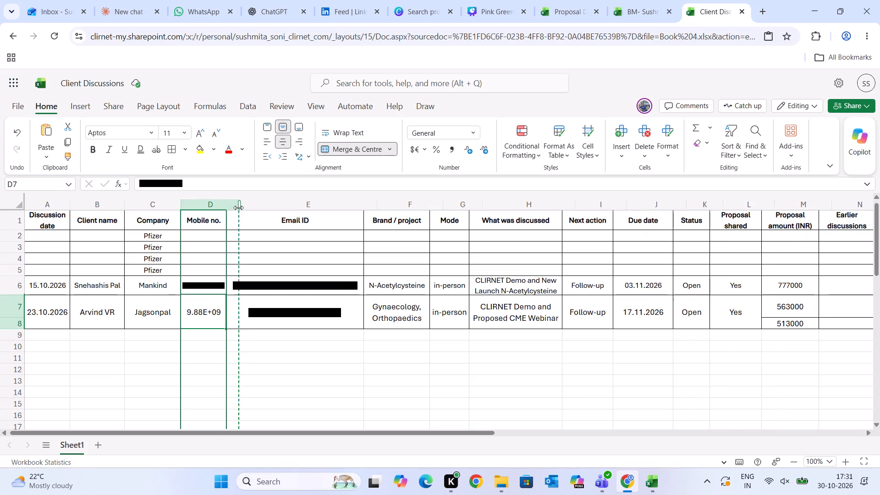
left_click_drag(238, 208, 239, 208)
left_click(227, 396)
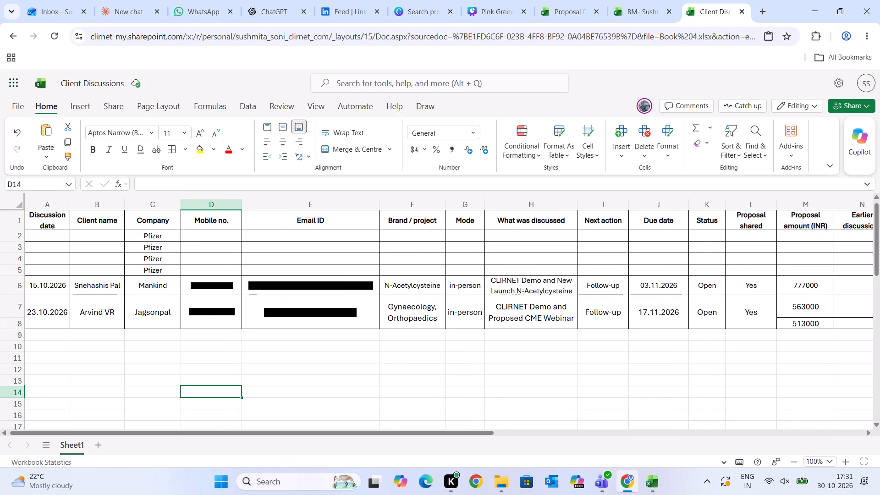
Reduce the font size of the Jagsonpal entry, rows 7 and 8, columns A to M, to 10.
left_click(506, 306)
left_click(522, 291)
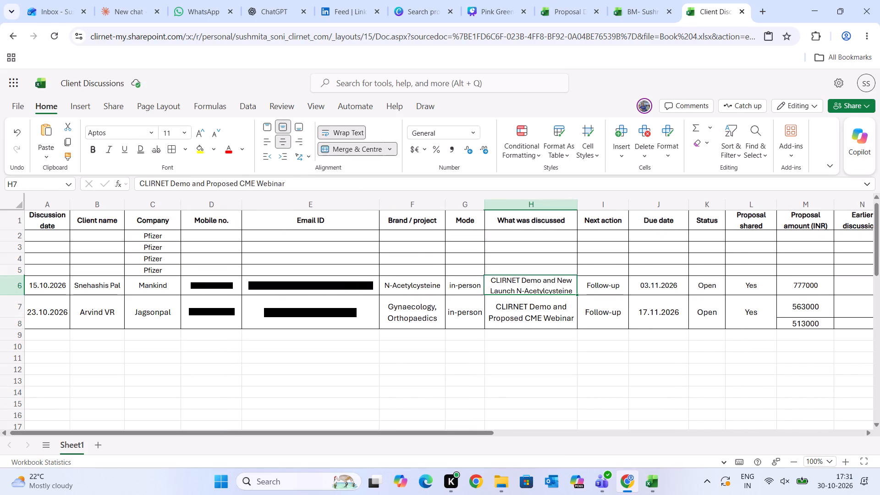
scroll(679, 313, "left", 2)
left_click_drag(716, 313, 716, 317)
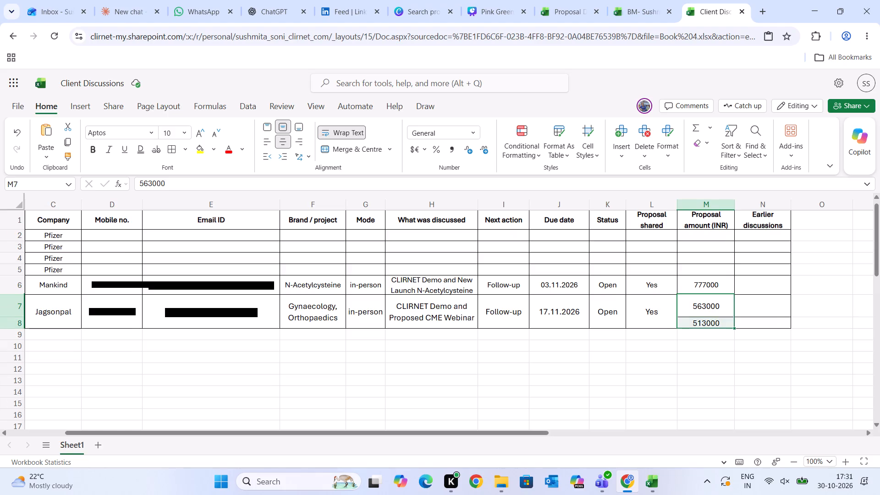
left_click_drag(716, 317, 716, 319)
key("ctrl+shift+Left")
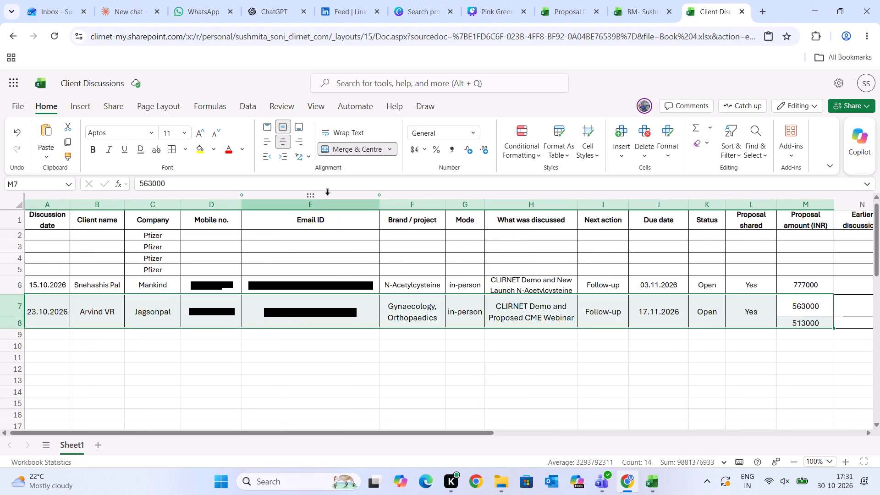
left_click(214, 134)
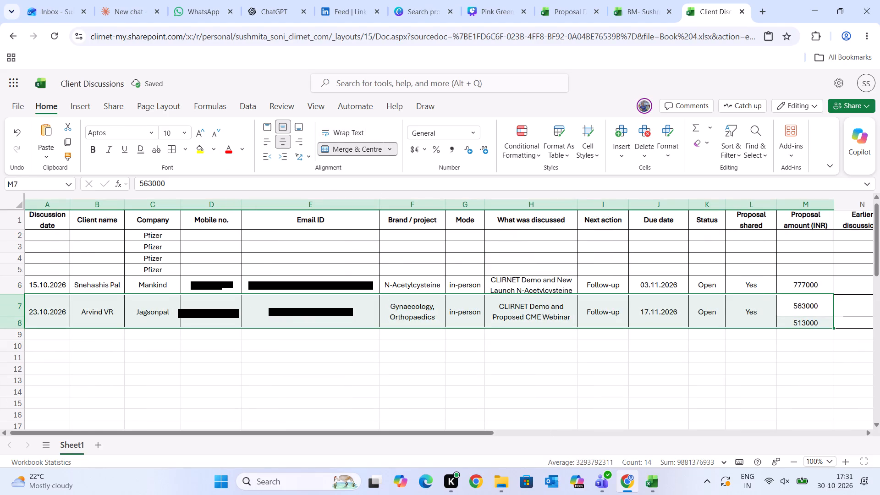
left_click(246, 335)
Reduce the height of row 7 to tighten the Jagsonpal entry around its text.
scroll(385, 340, "left", 2)
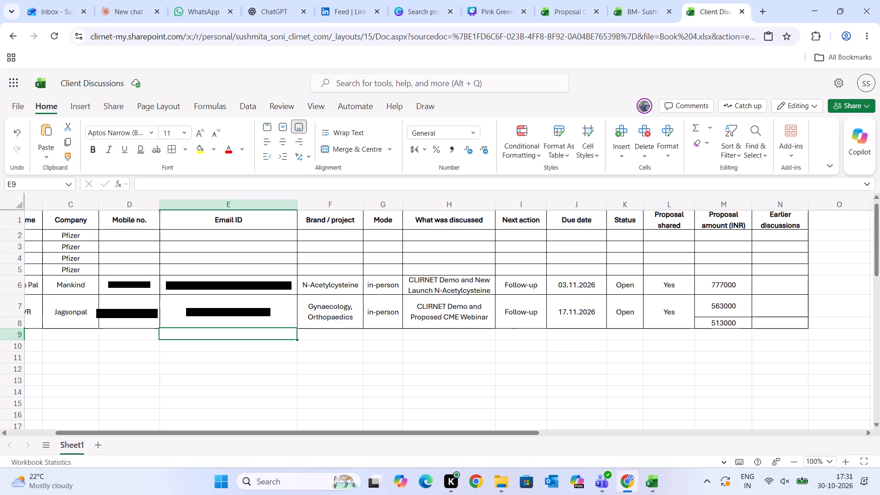
scroll(217, 391, "right", 3)
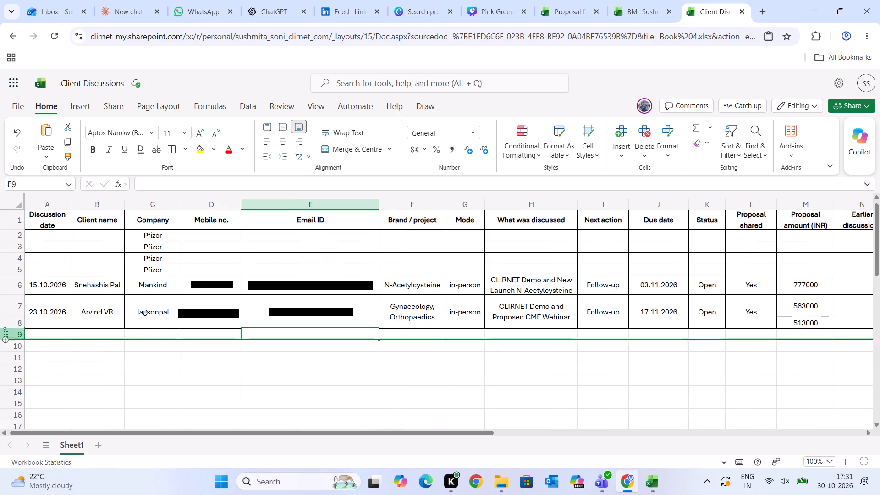
left_click_drag(14, 317, 15, 312)
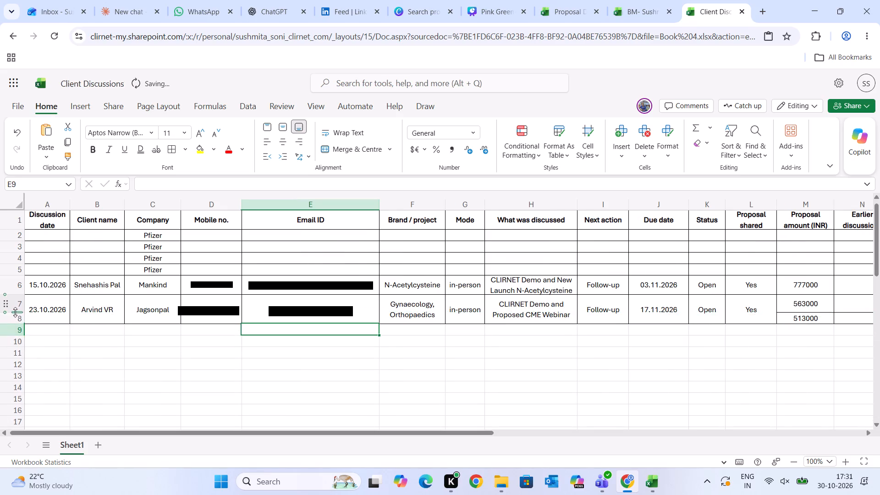
left_click(268, 370)
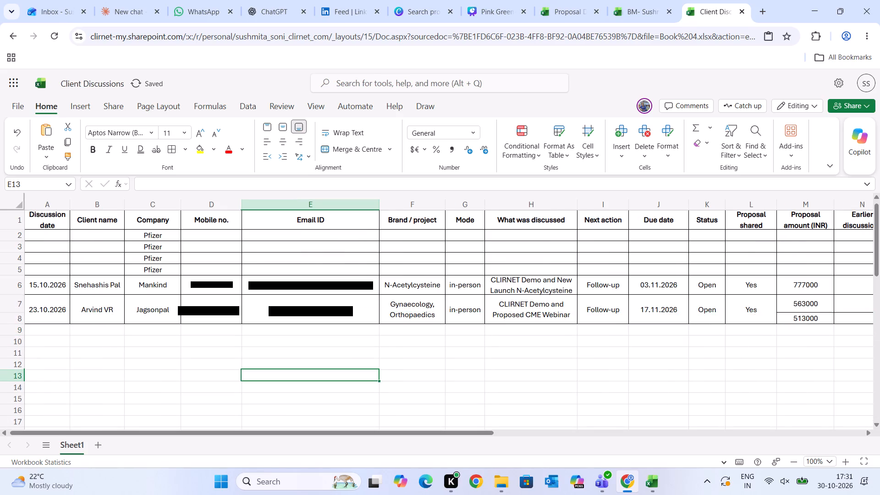
left_click(22, 313)
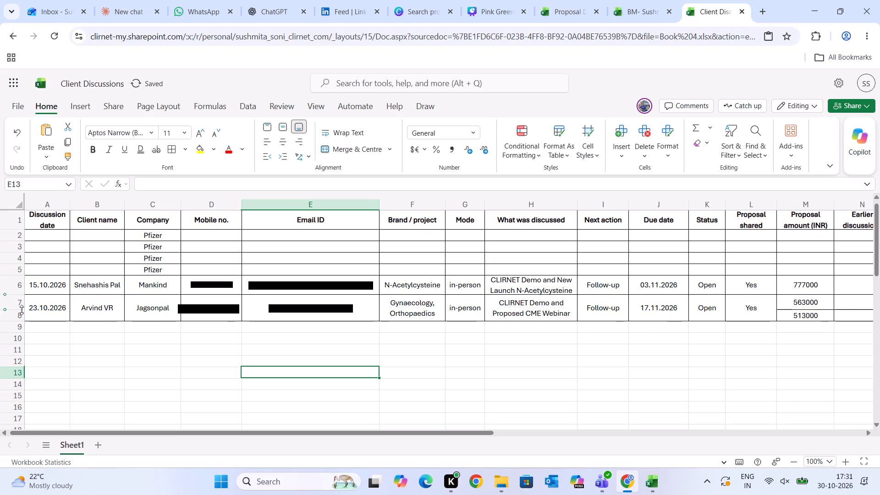
left_click(184, 363)
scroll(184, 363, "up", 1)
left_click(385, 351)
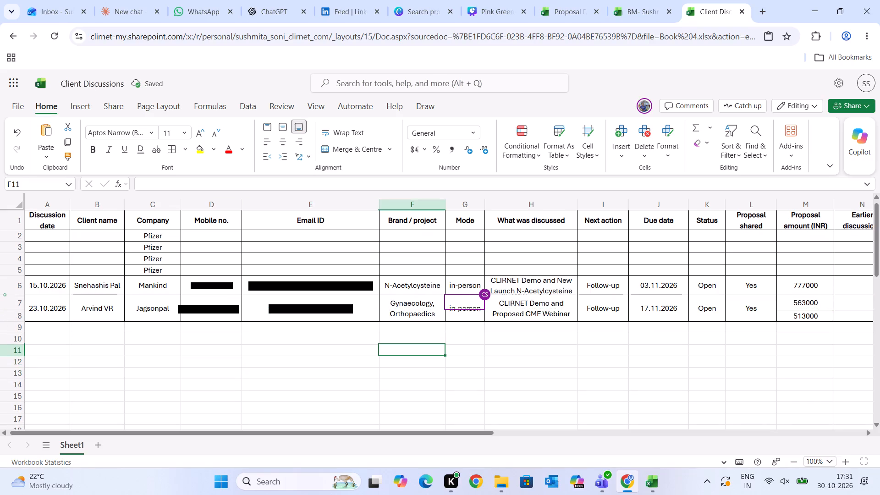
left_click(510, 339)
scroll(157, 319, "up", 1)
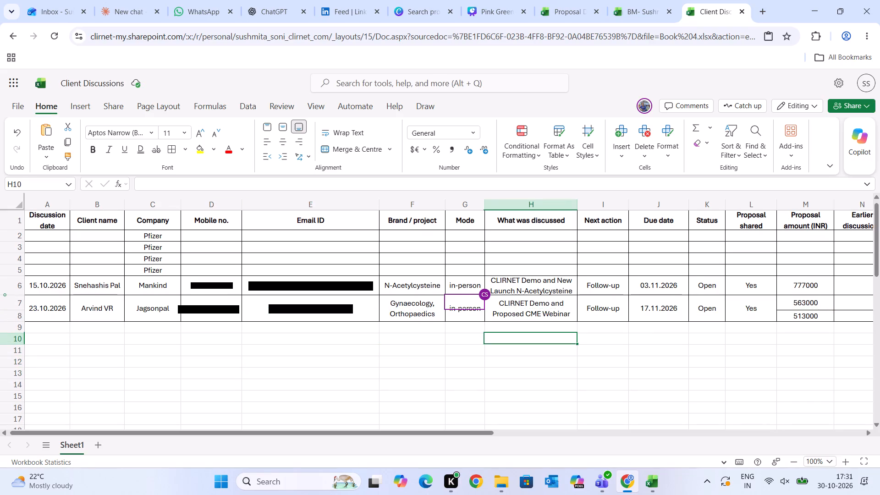
Switch to the Performance Tracker workbook and change the Next Action in F6 of Meeting Interaction to "Follow up".
left_click(631, 13)
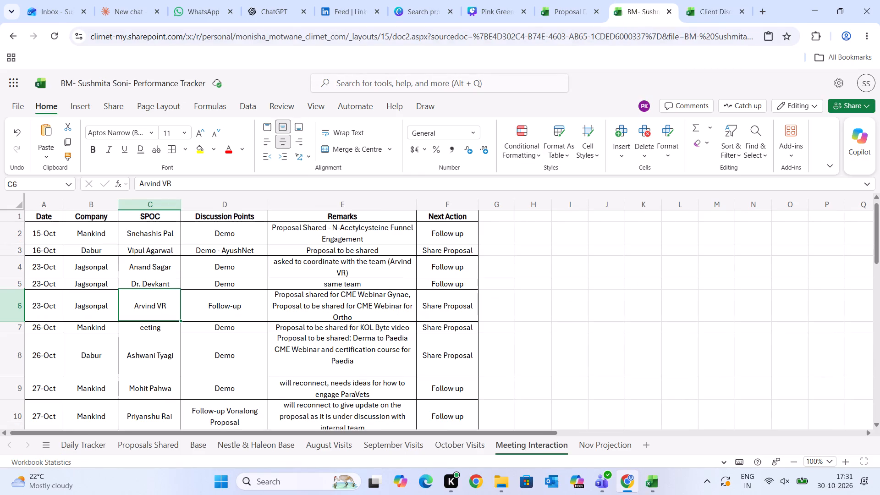
double_click(466, 310)
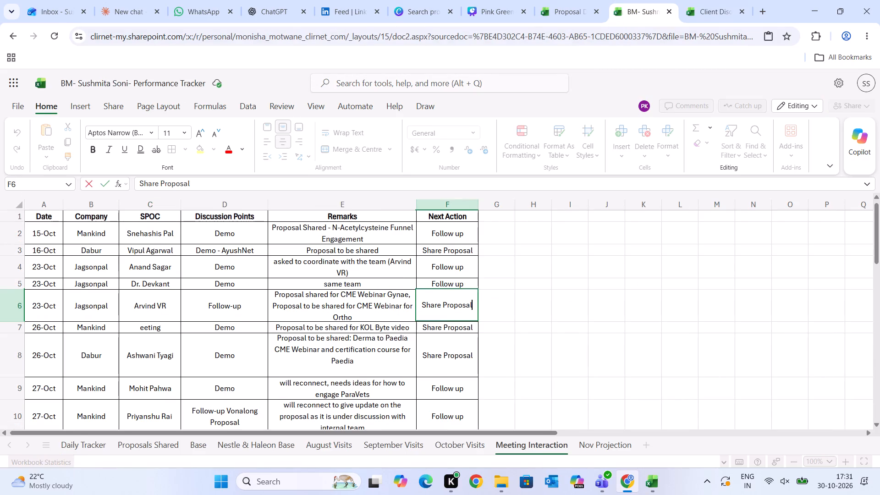
left_click(439, 307)
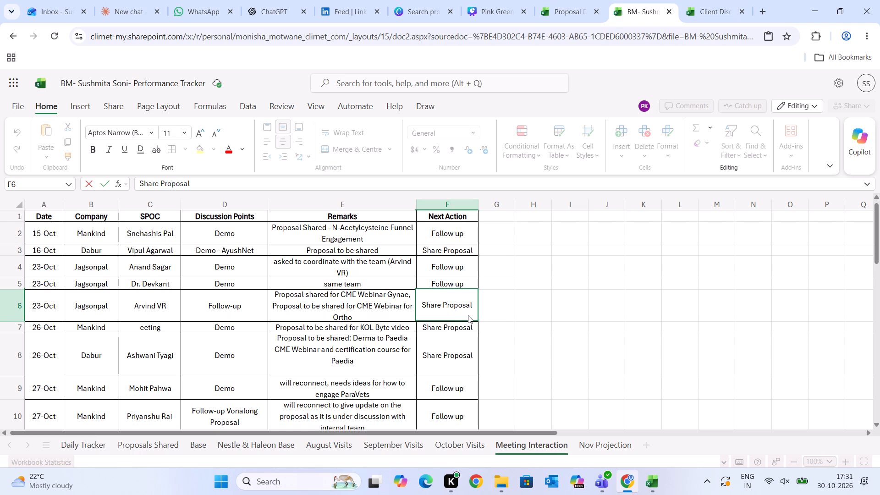
left_click_drag(473, 308, 401, 295)
key("BackSpace")
key("shift+f")
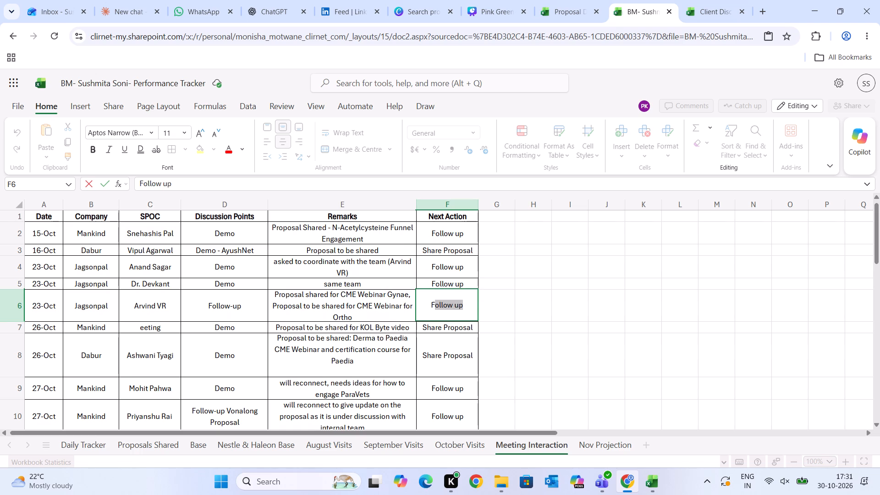
key("Tab")
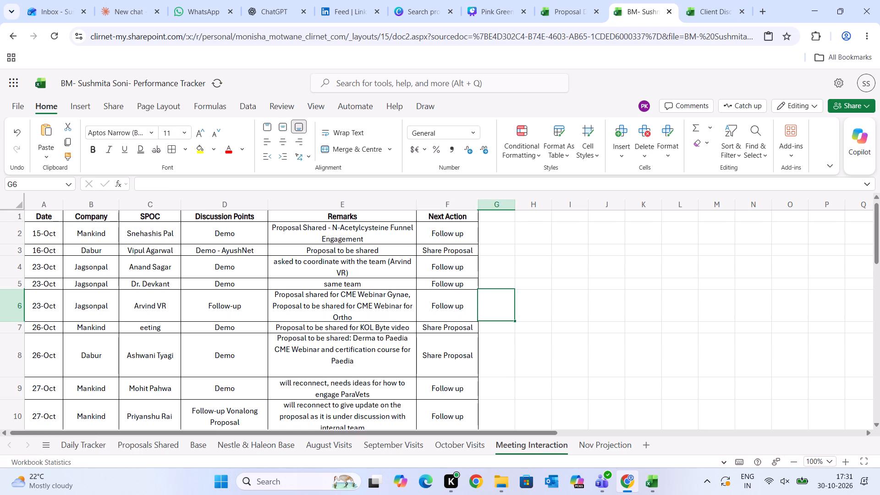
Edit the Jagsonpal follow-up's remarks in E6 to read "Proposal shared for CME Webinar Gynae & Ortho".
double_click(367, 310)
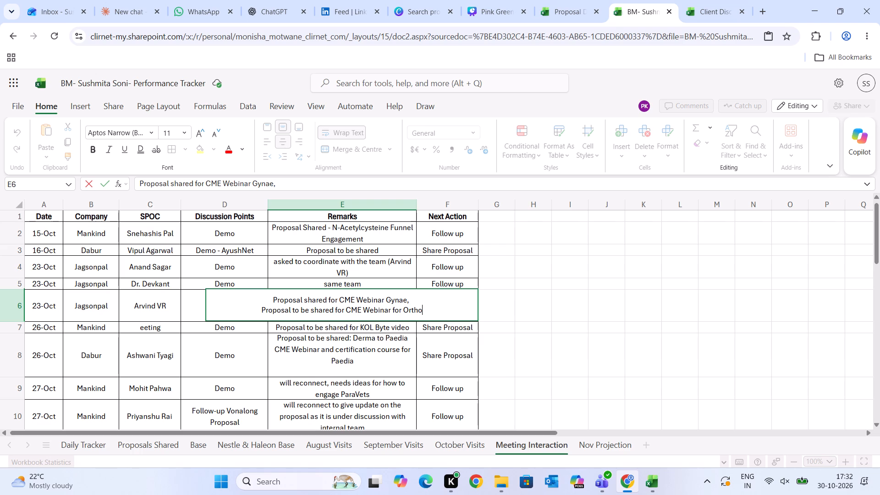
left_click_drag(445, 307, 254, 320)
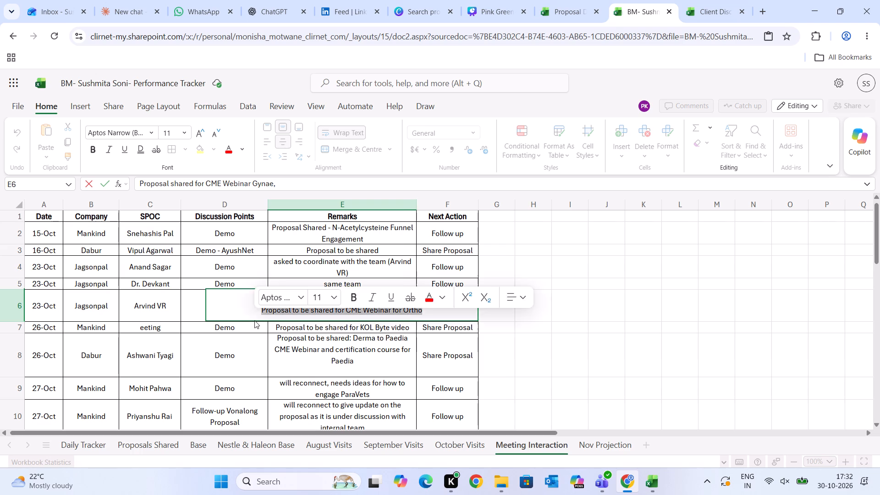
key("BackSpace")
left_click(414, 299)
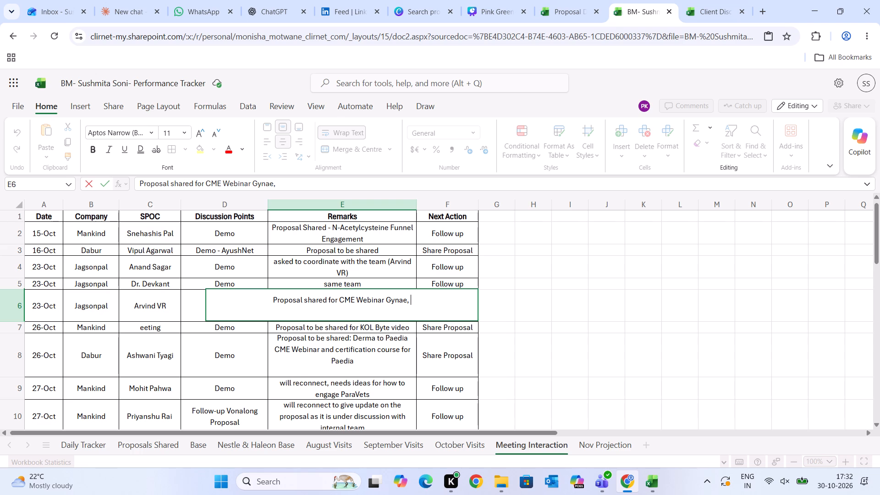
key("BackSpace")
key("BackSpace")
key("space")
type("& Ortho")
key("Return")
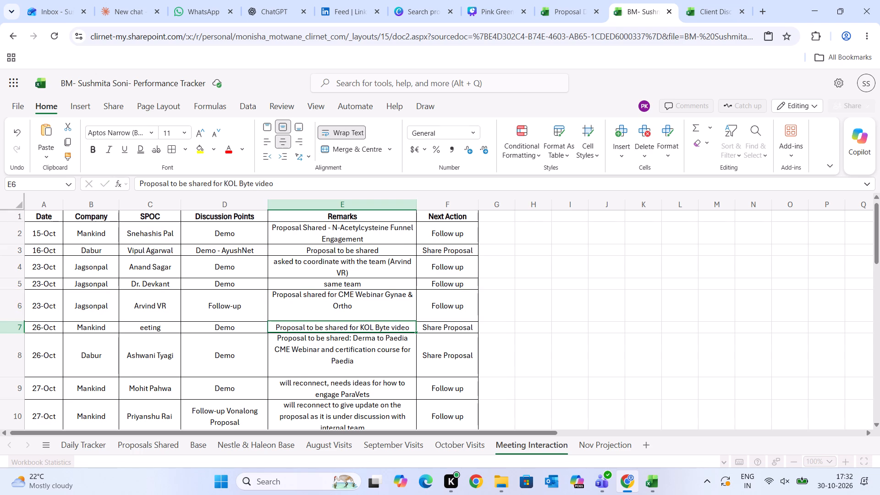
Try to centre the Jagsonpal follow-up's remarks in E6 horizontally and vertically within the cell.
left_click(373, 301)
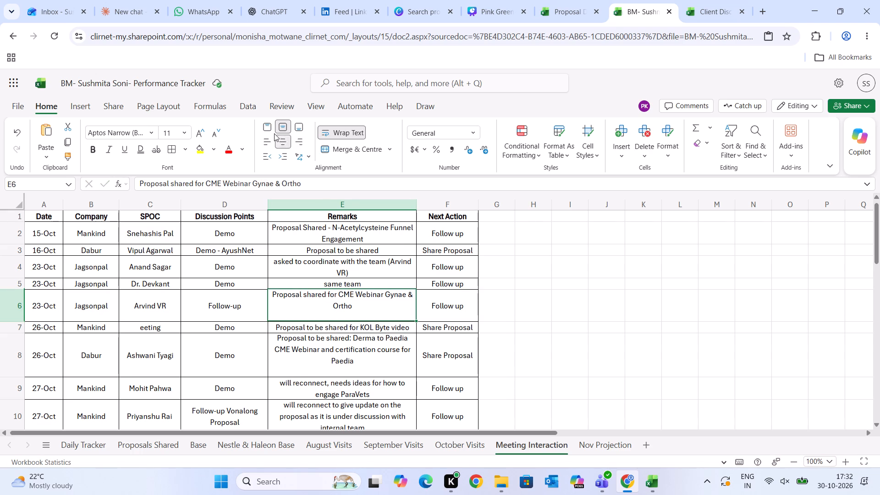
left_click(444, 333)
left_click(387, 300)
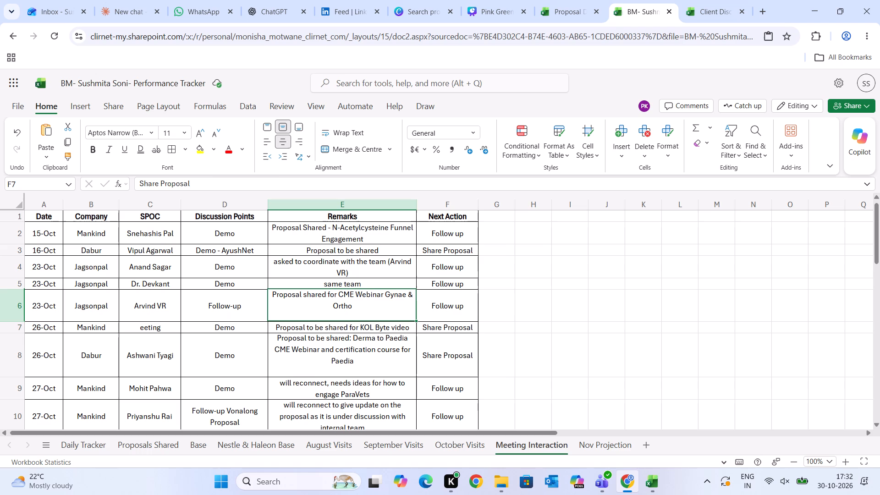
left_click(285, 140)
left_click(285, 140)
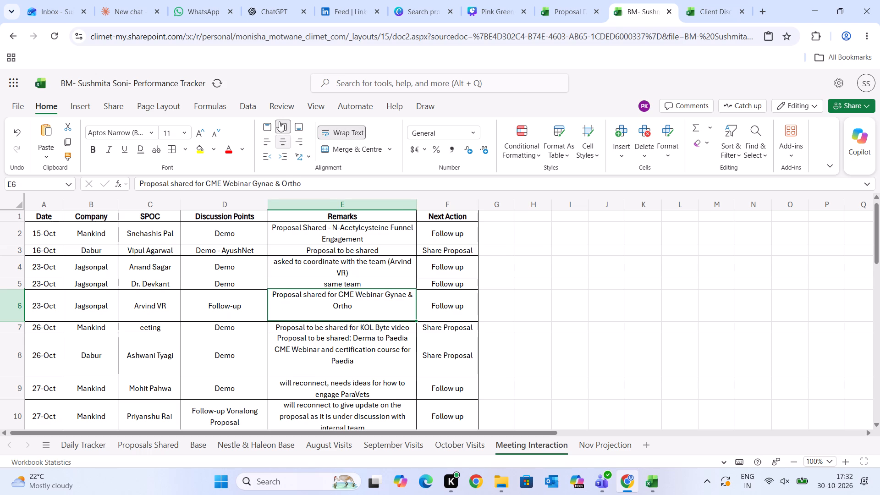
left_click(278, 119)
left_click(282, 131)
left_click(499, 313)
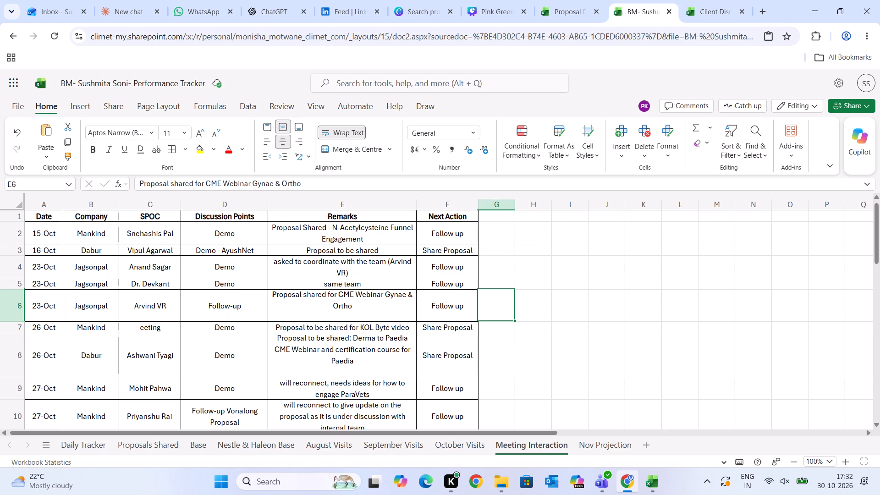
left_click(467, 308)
Open the SPOC entry "eeting" in C7 of the 26-Oct Mankind row for editing.
scroll(467, 308, "down", 1)
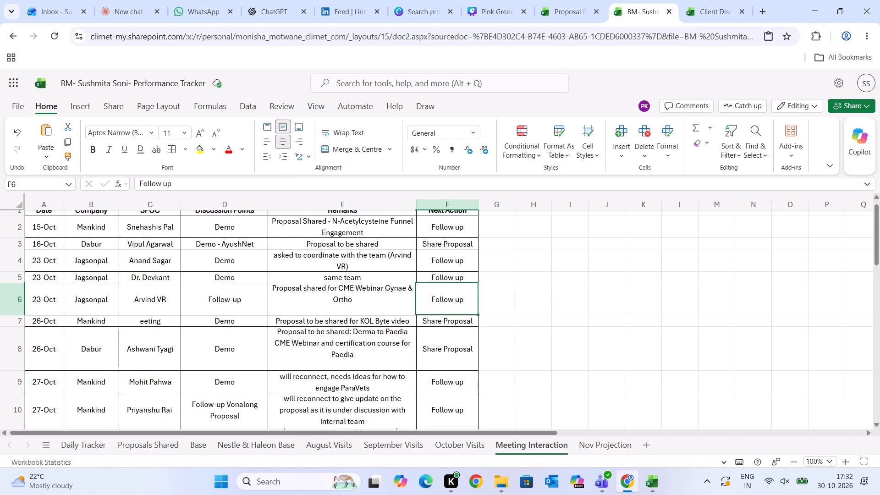
double_click(143, 323)
left_click(138, 320)
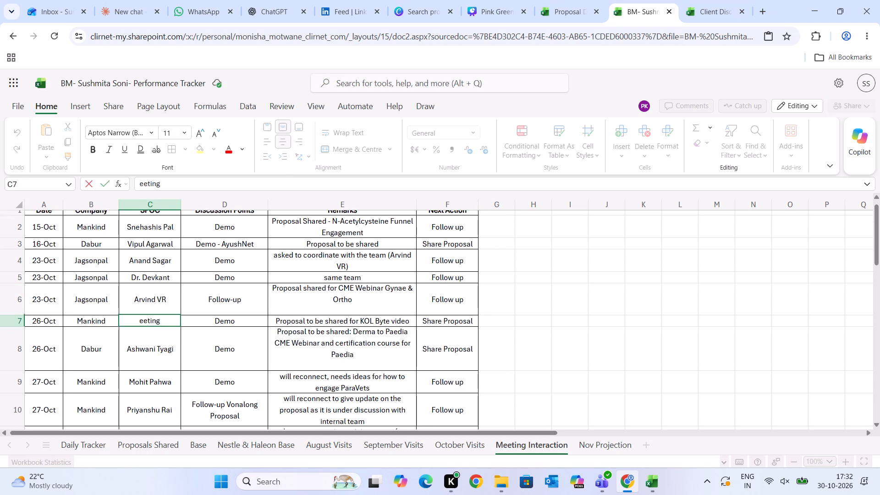
scroll(184, 343, "up", 1)
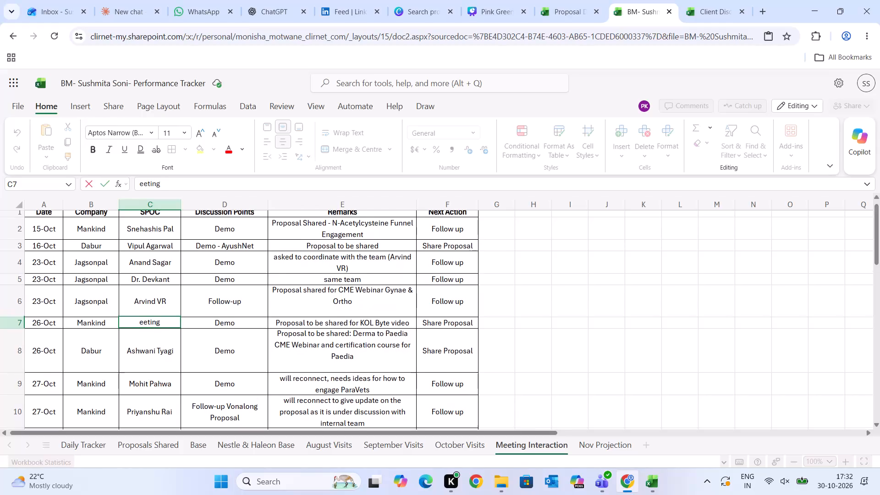
scroll(184, 343, "up", 1)
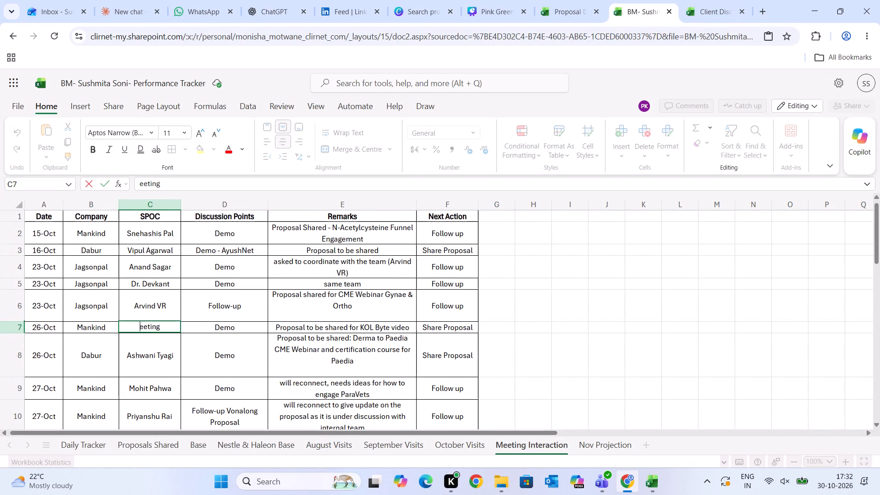
scroll(160, 348, "down", 1)
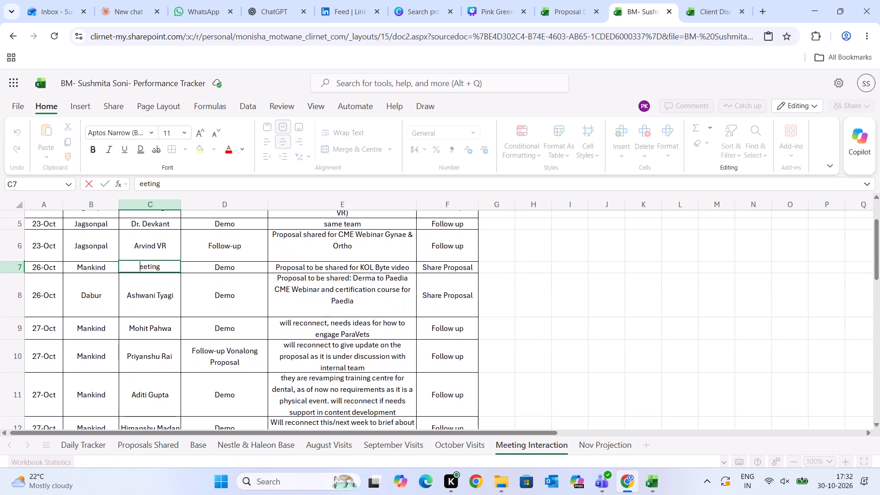
scroll(160, 348, "down", 3)
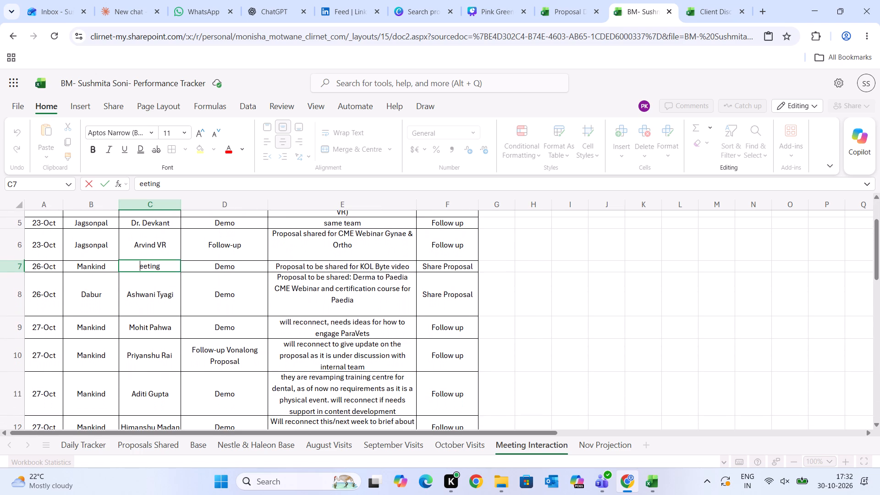
scroll(160, 348, "down", 1)
double_click(162, 262)
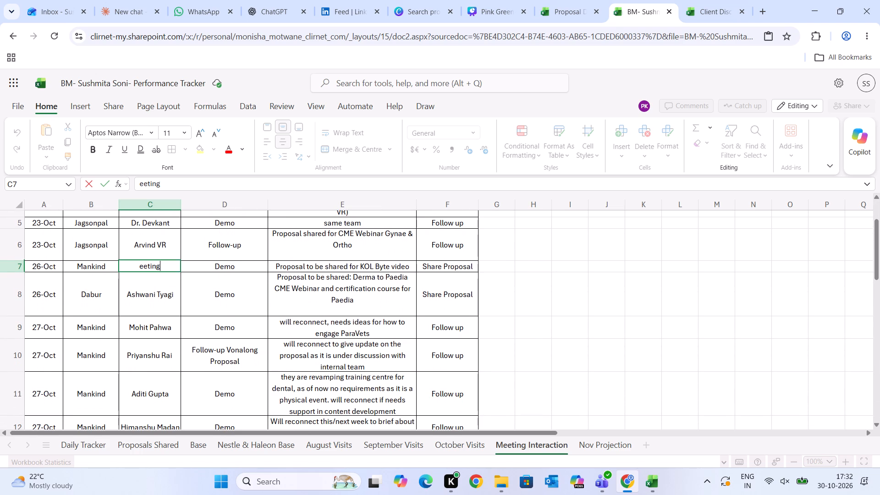
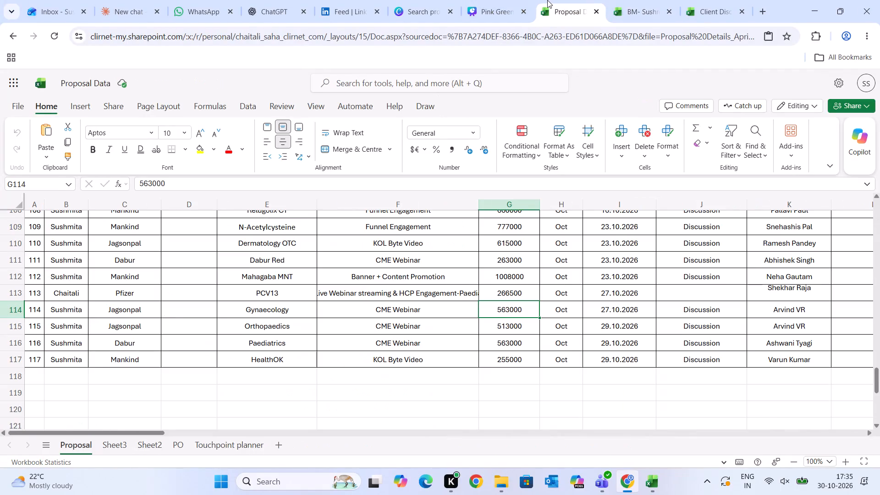
Switch to the Client Discussions workbook and select the empty cell F11 below the October meeting entries.
left_click(715, 2)
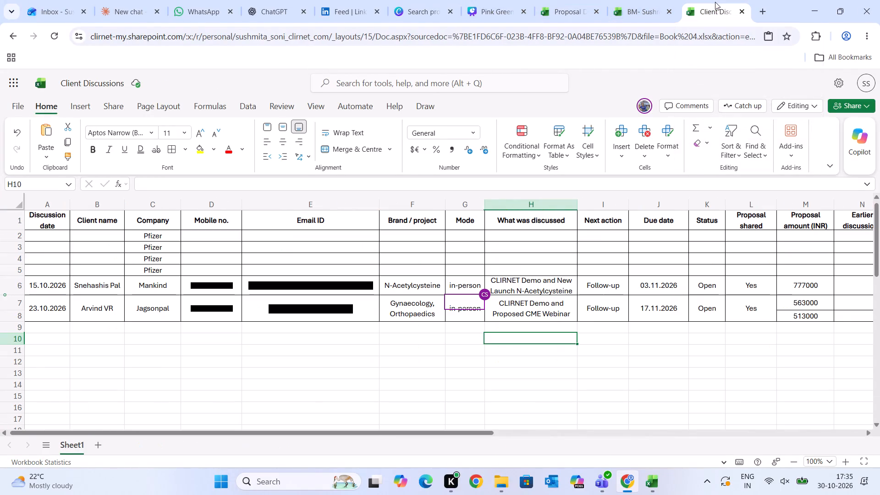
left_click(388, 352)
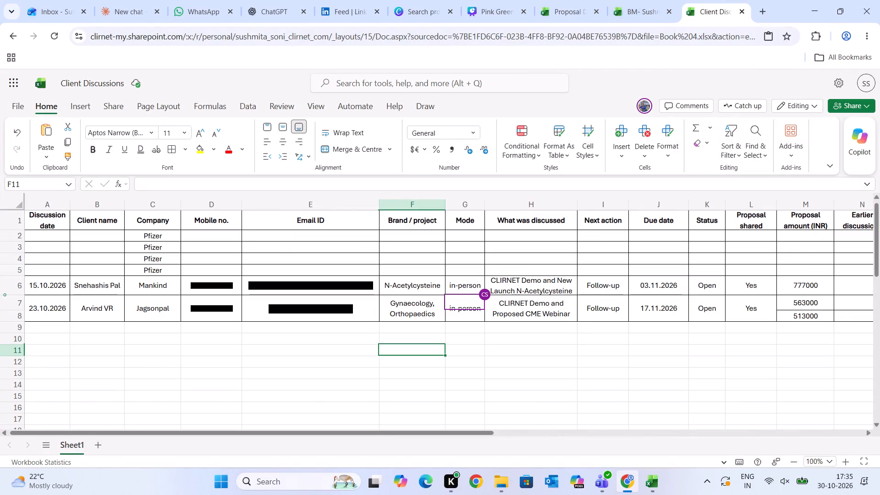
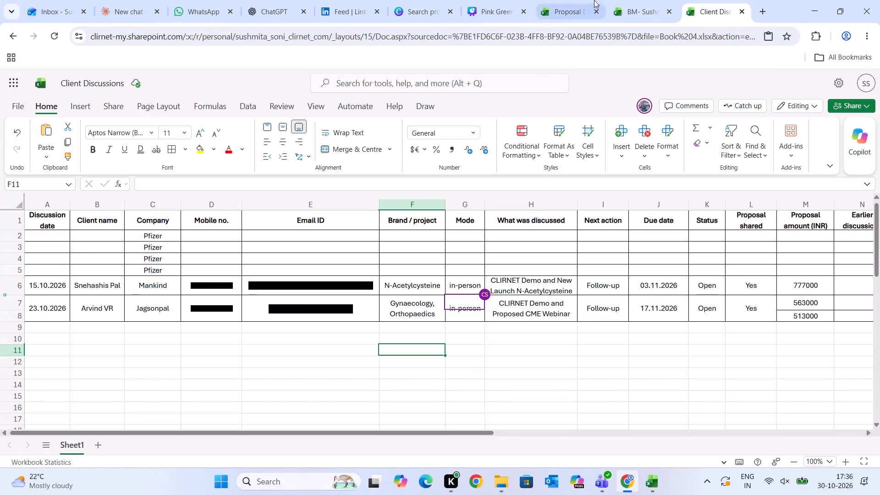
Switch to the Performance Tracker workbook and review the earliest October entries in the Meeting Interaction sheet.
left_click(630, 0)
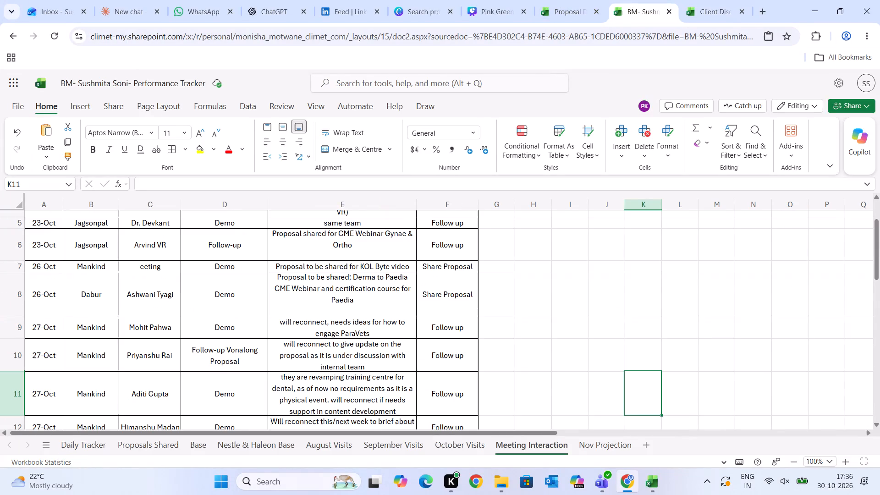
scroll(258, 294, "up", 1)
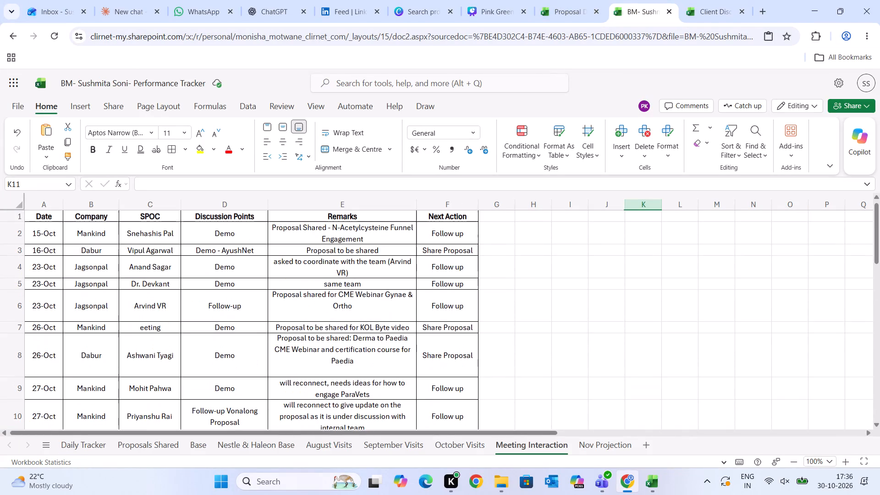
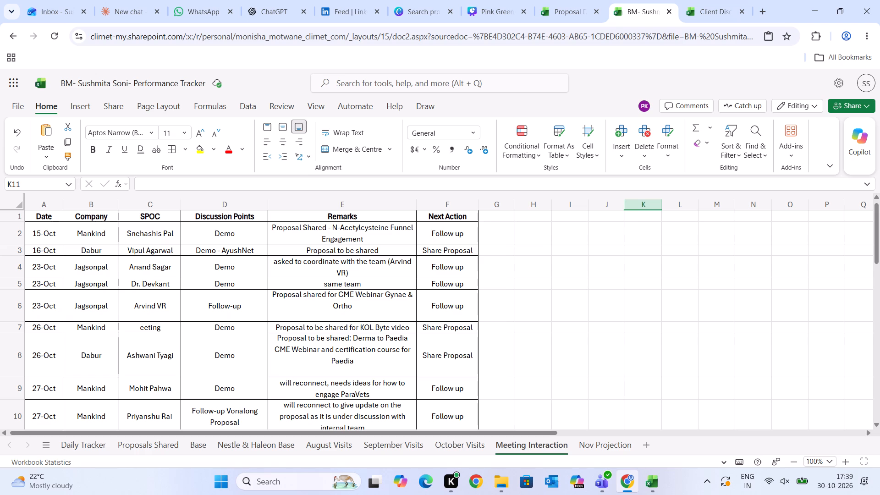
Review the October rows in the Meeting Interaction sheet and compare them with the meetings recorded in the Client Discussions workbook.
scroll(559, 372, "down", 1)
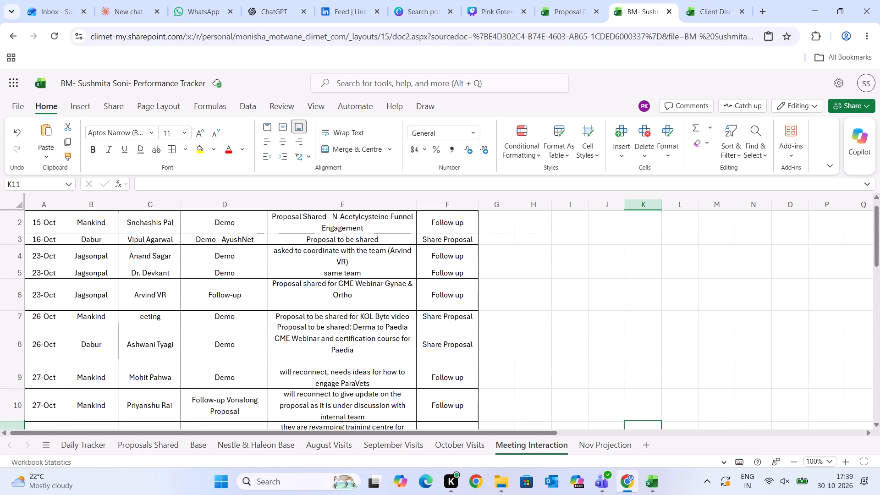
scroll(383, 308, "up", 2)
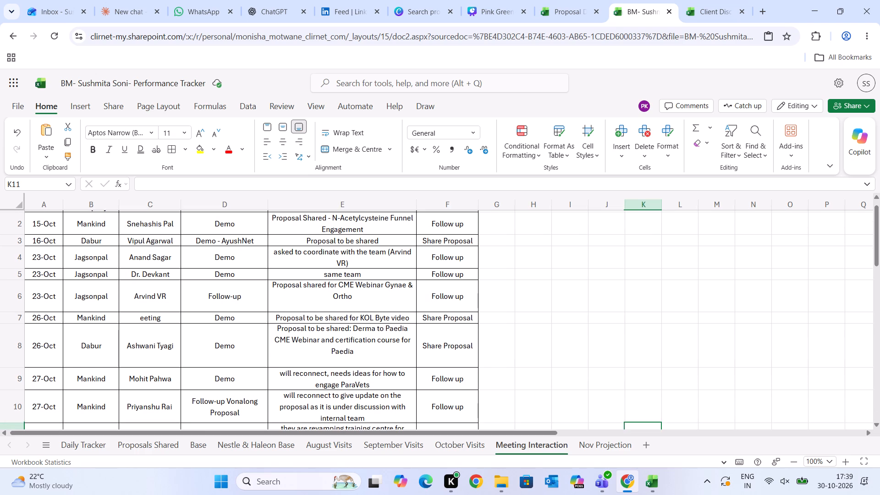
scroll(383, 308, "up", 1)
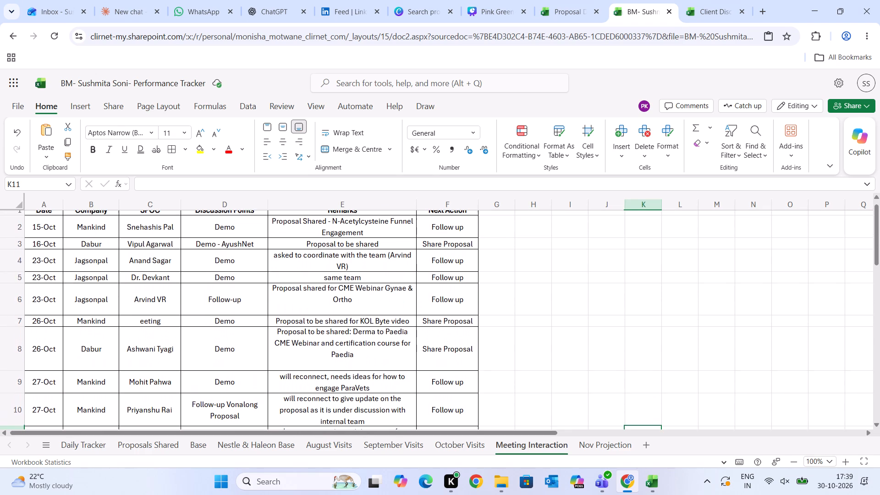
scroll(383, 308, "up", 2)
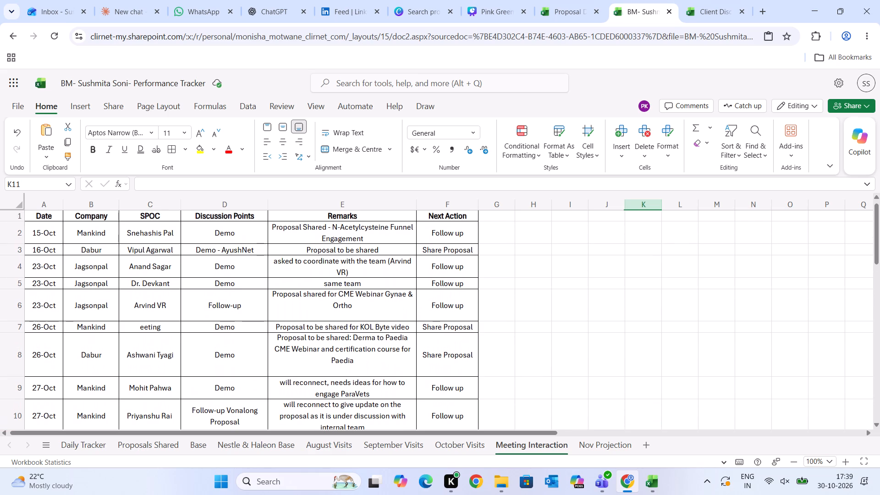
scroll(383, 308, "up", 1)
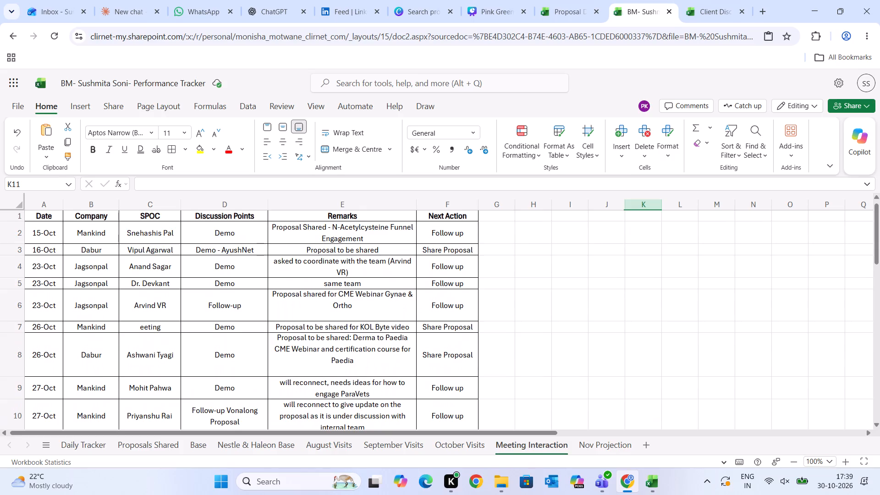
scroll(383, 308, "up", 3)
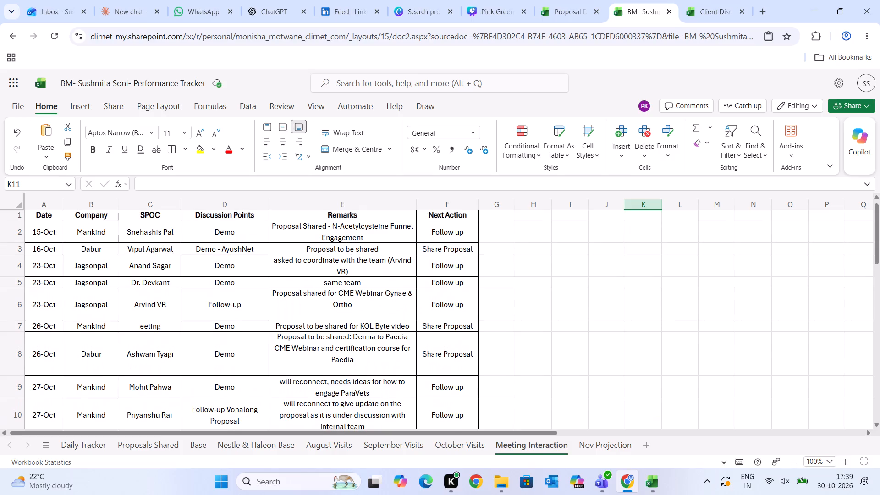
left_click(708, 0)
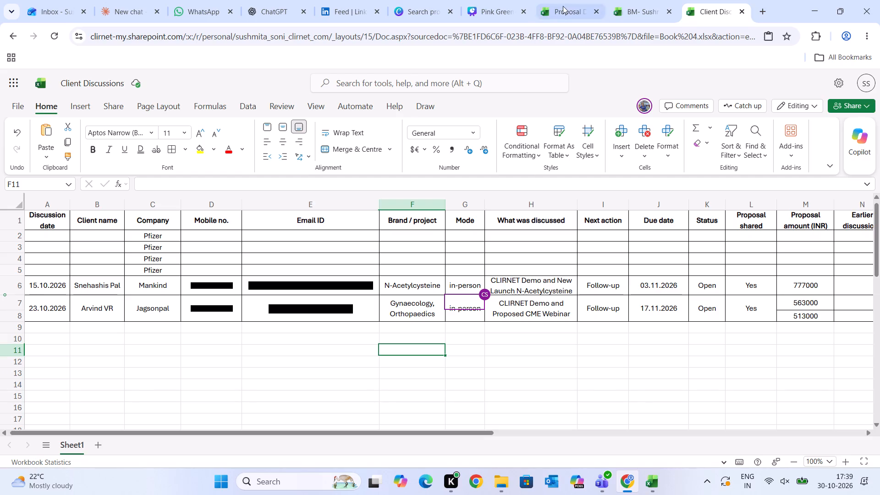
Switch back to the Performance Tracker workbook and clear the SPOC text in the 26-Oct Mankind row of the Meeting Interaction sheet.
left_click(627, 0)
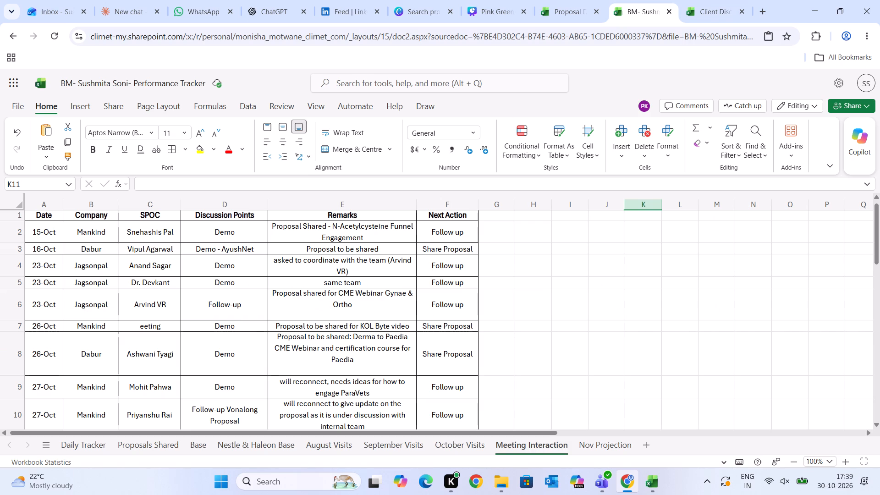
double_click(161, 325)
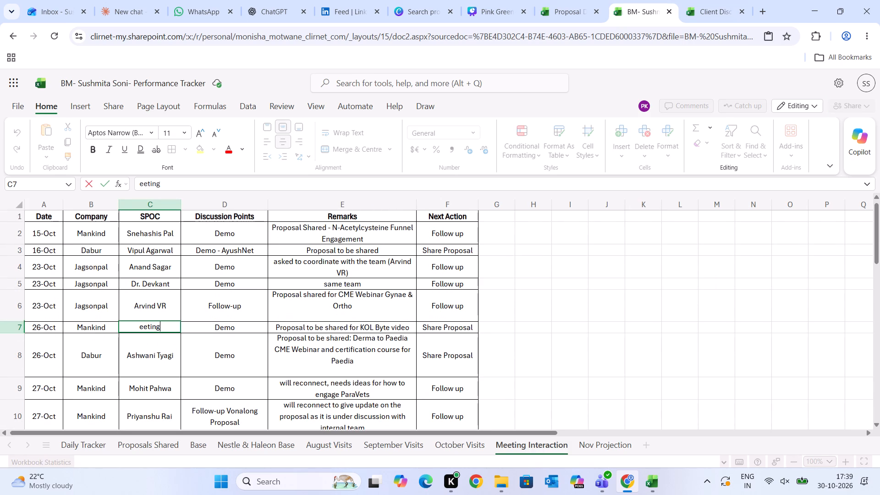
double_click(169, 328)
key("BackSpace")
key("BackSpace")
key("BackSpace")
key("BackSpace")
key("BackSpace")
key("BackSpace")
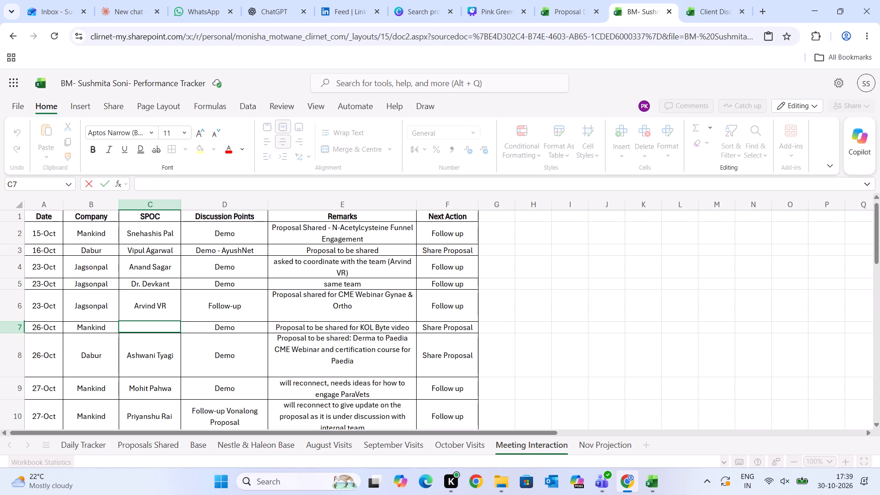
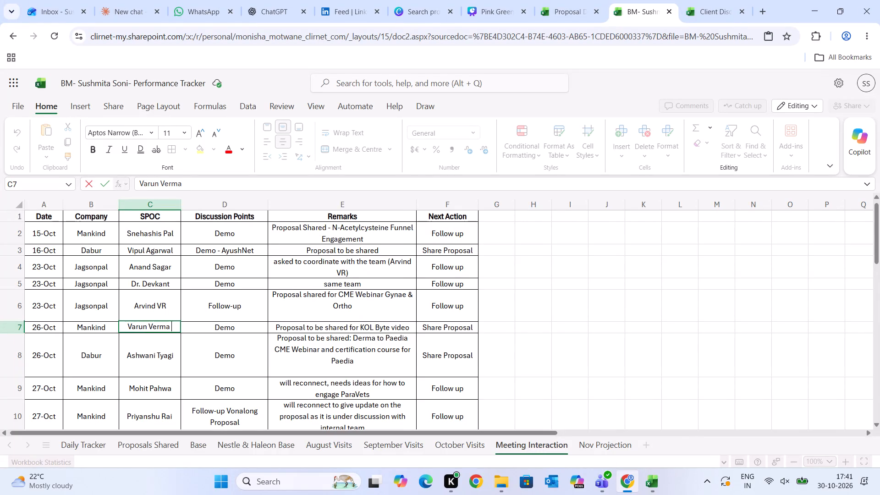
Insert the middle name "Kumar" into the SPOC's name in the 26-Oct Mankind row of the Meeting Interaction sheet.
key("BackSpace")
key("BackSpace")
key("BackSpace")
key("BackSpace")
key("BackSpace")
key("BackSpace")
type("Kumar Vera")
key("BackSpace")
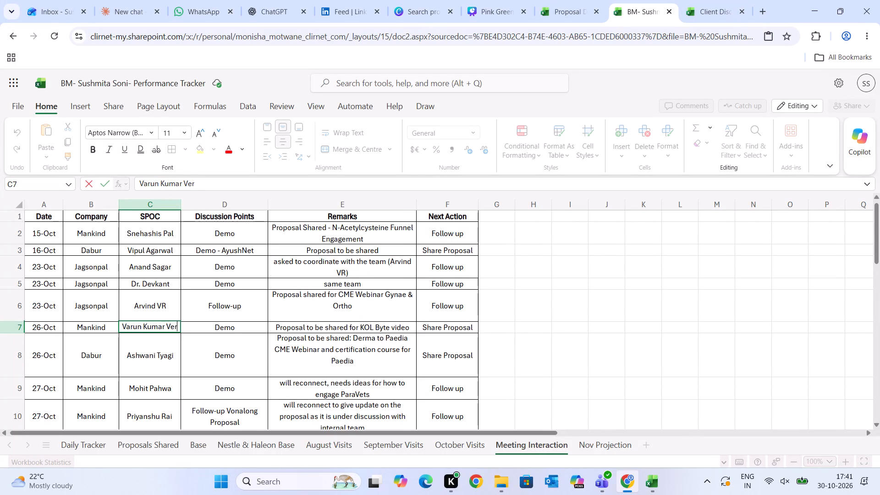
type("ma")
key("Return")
Widen the SPOC column so the full contact name in the 26-Oct Mankind row fits on one line.
left_click(153, 327)
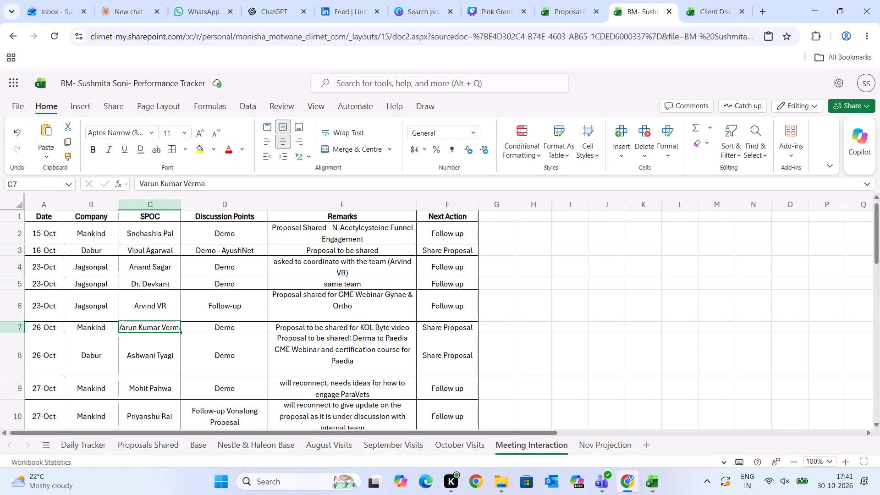
left_click_drag(181, 206, 198, 206)
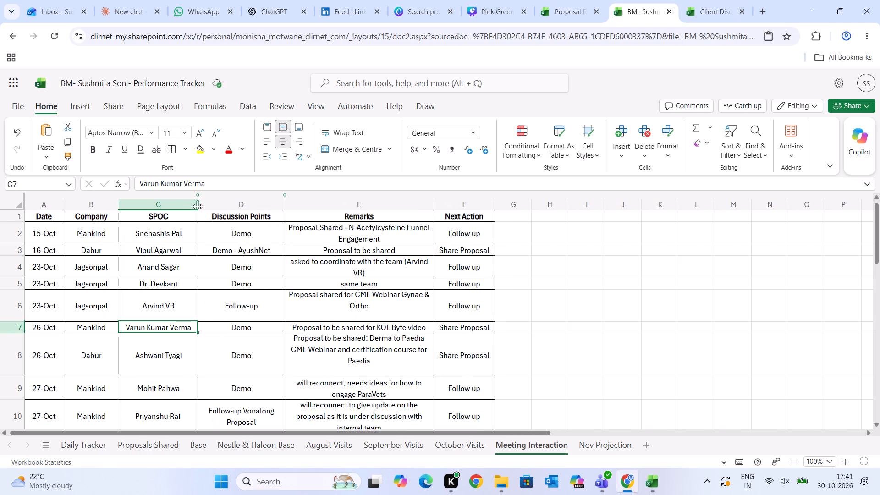
Select the Next Action cell of the 26-Oct Mankind row.
scroll(262, 356, "down", 1)
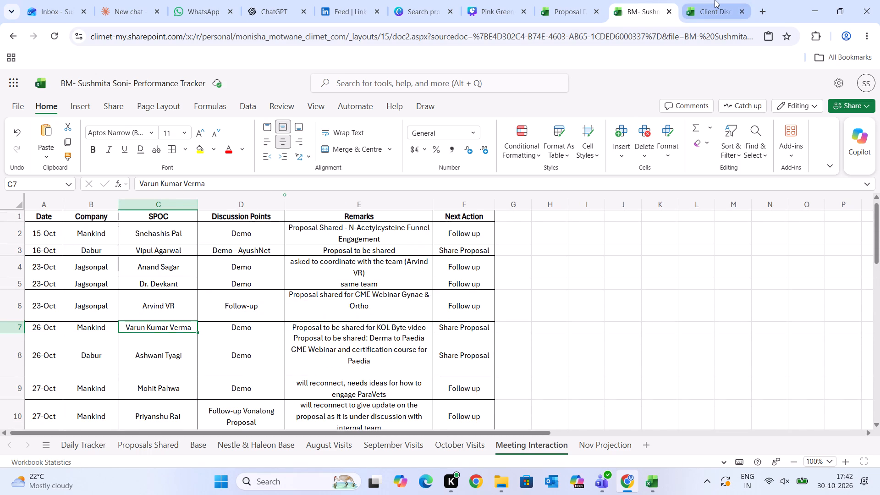
left_click(471, 325)
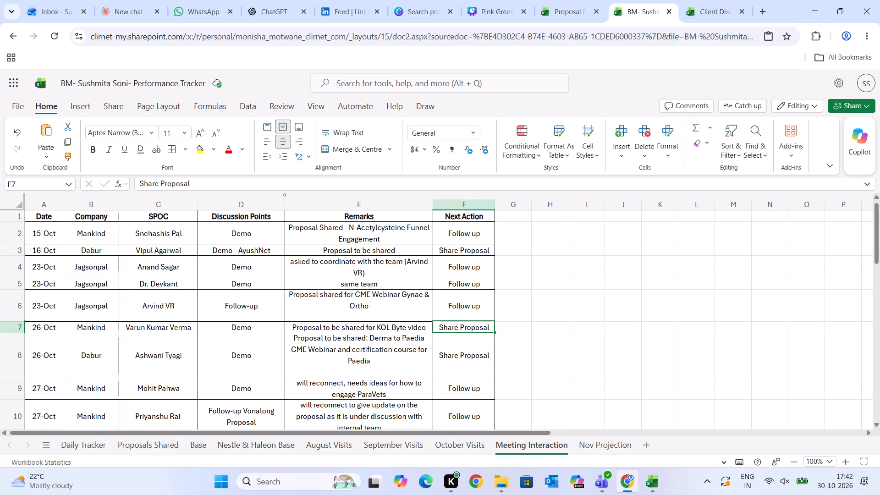
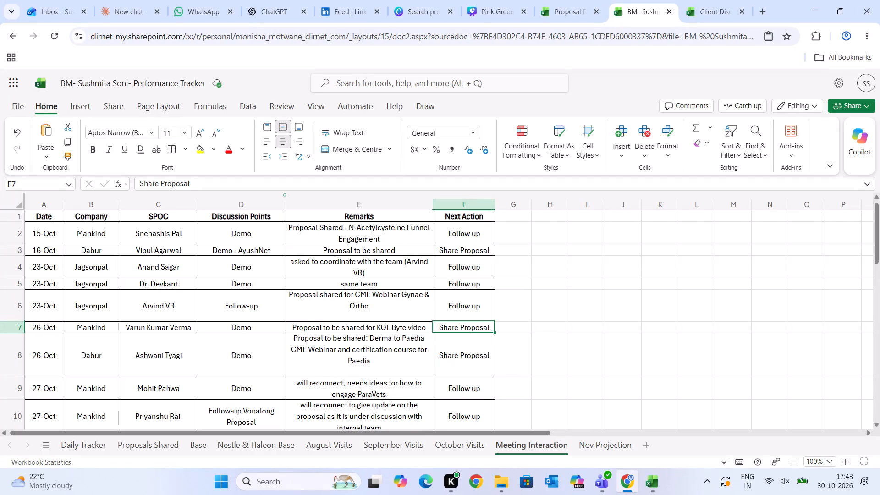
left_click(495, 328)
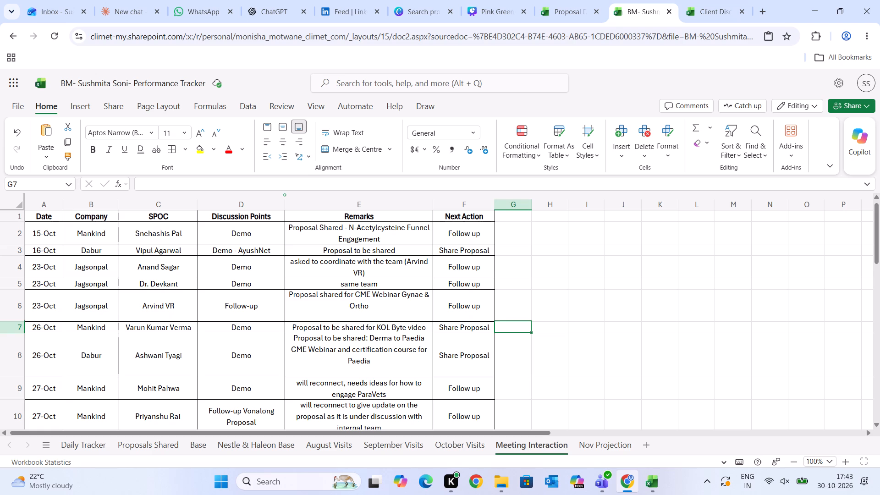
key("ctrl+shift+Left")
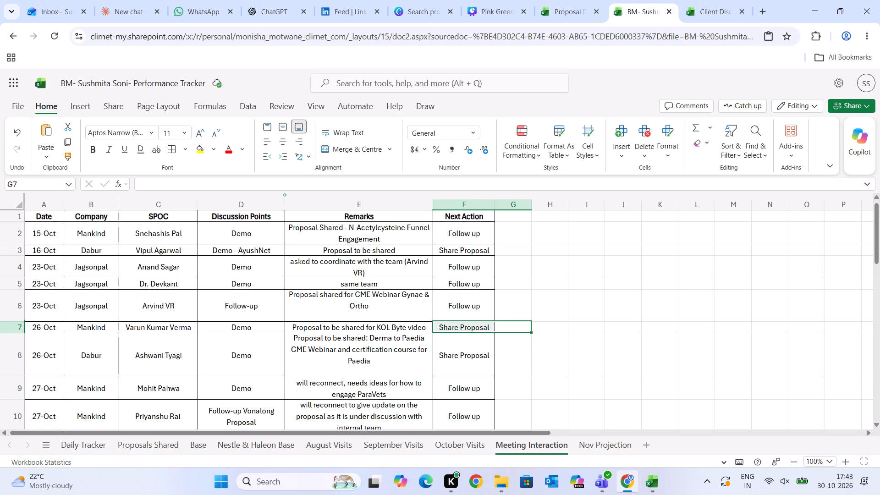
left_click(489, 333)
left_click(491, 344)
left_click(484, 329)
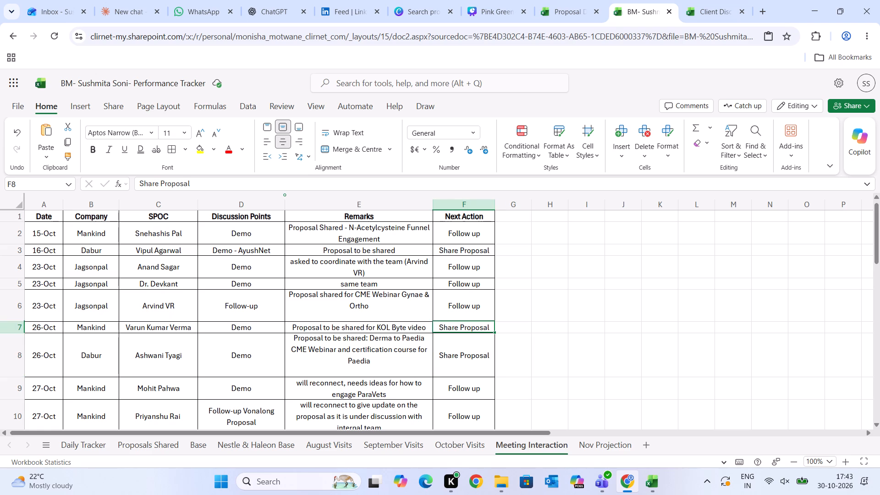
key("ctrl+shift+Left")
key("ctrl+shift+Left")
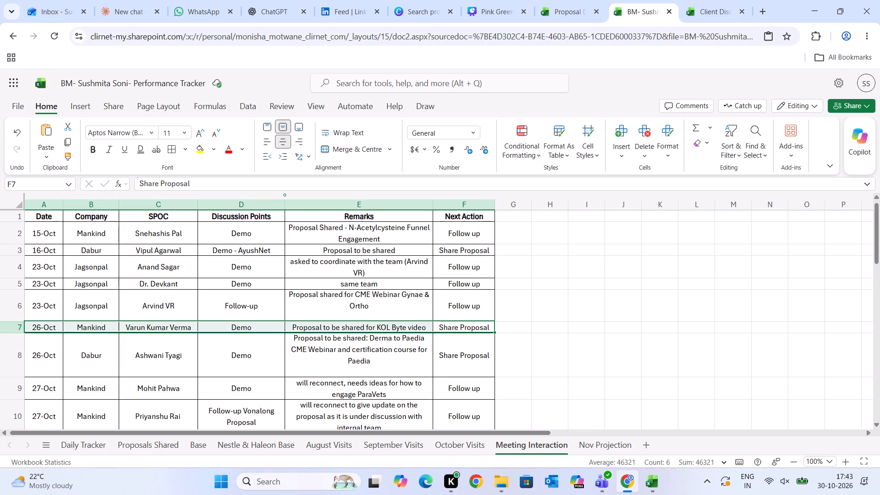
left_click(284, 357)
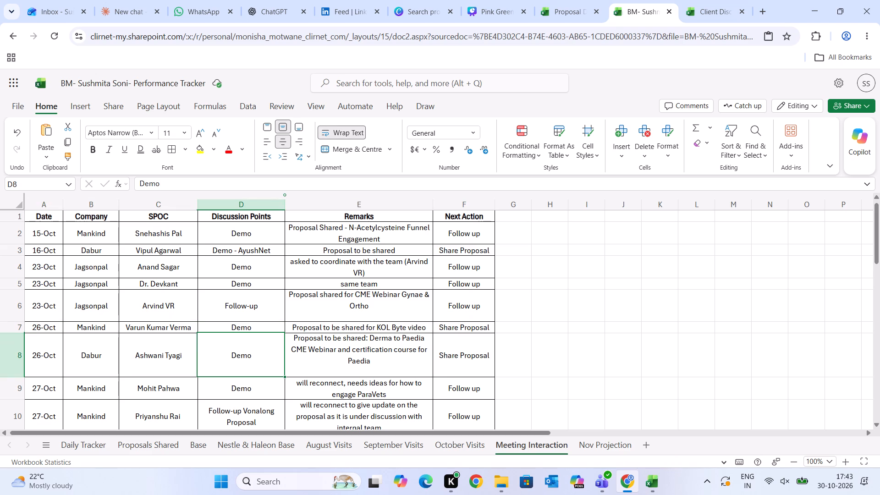
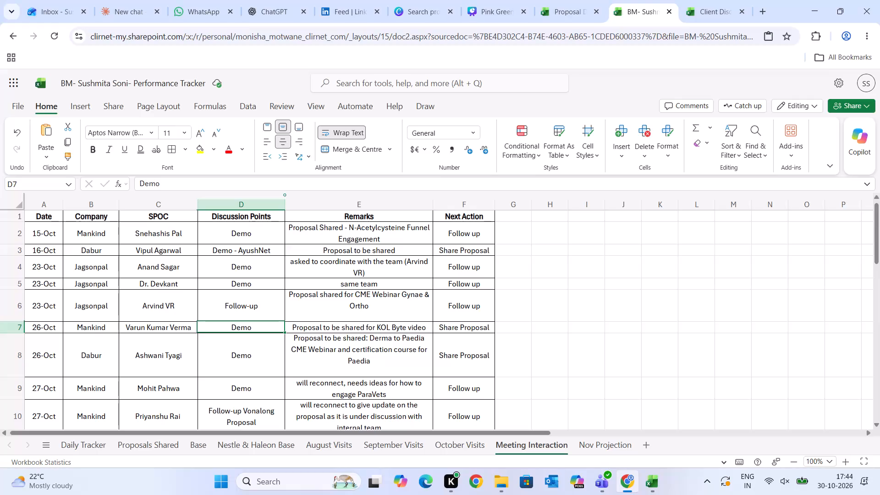
Review the SPOC, discussion point and remarks of the 26-Oct Mankind meeting in the Meeting Interaction sheet.
key("Down")
key("Up")
key("Right")
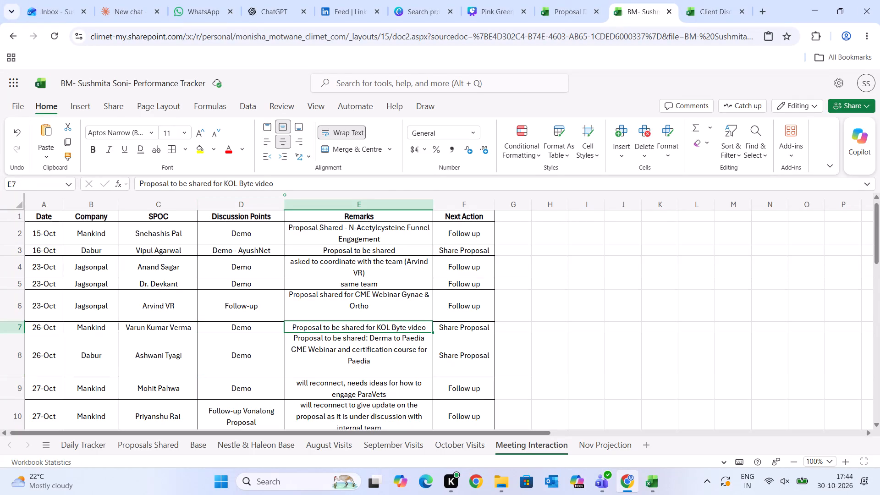
key("Down")
key("Up")
key("Left")
key("Left")
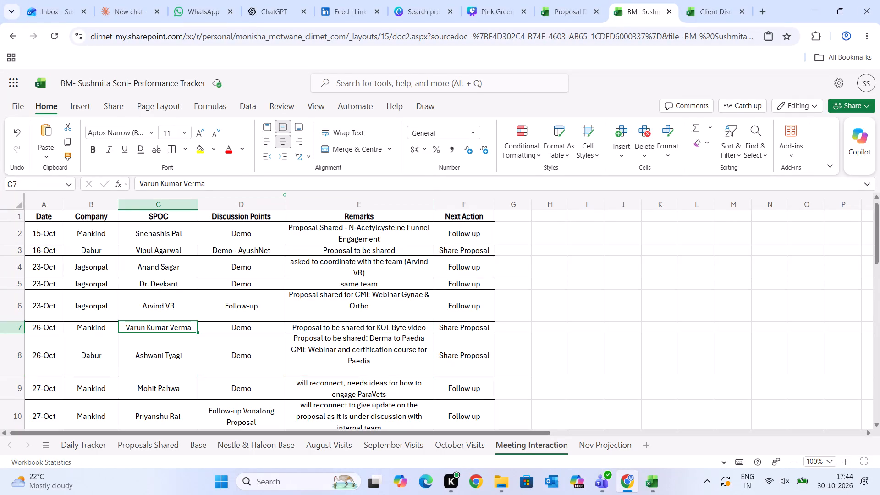
key("Up")
key("Down")
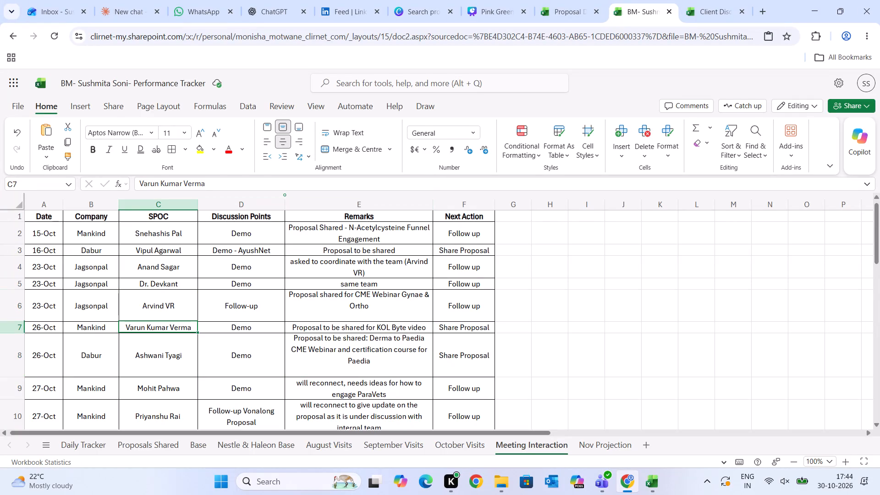
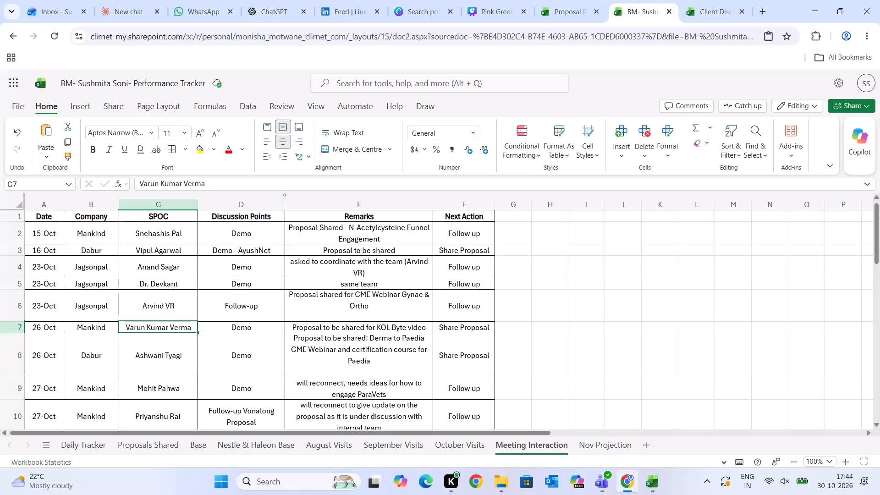
In the Proposal Data workbook, widen column F slightly so Pfizer's live webinar streaming entry in row 113 fits.
left_click(577, 0)
left_click(465, 300)
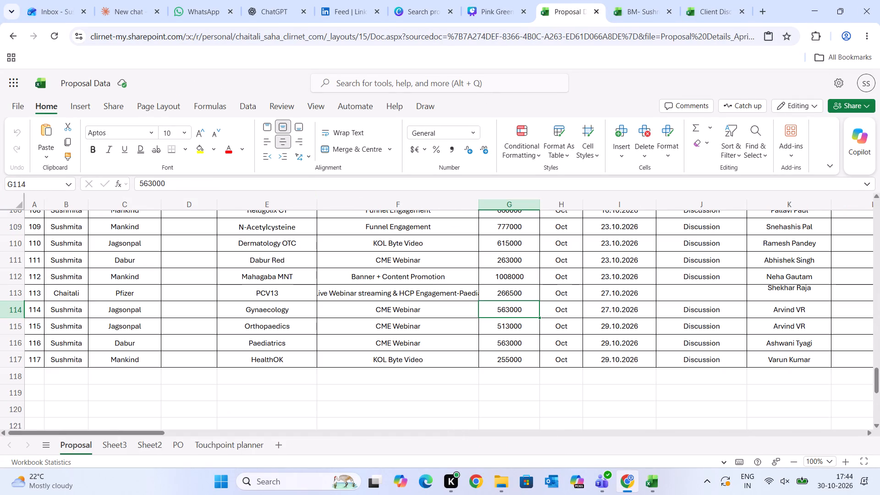
left_click_drag(478, 208, 481, 208)
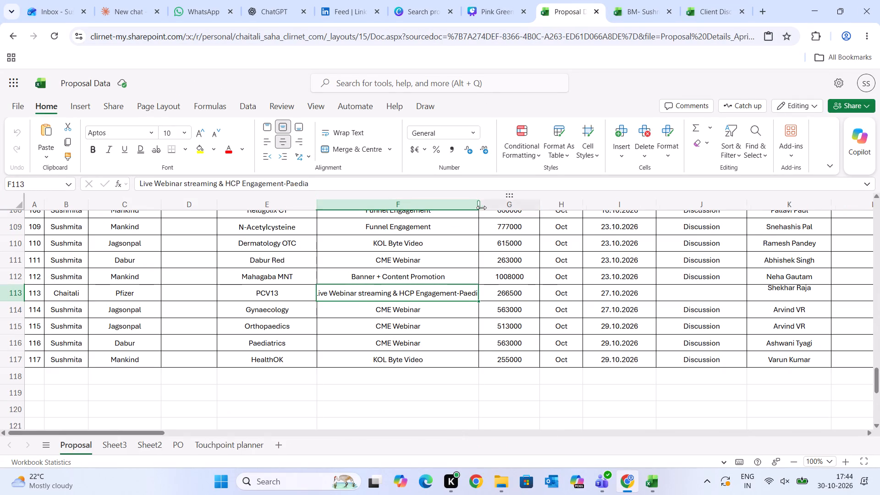
left_click_drag(481, 208, 484, 208)
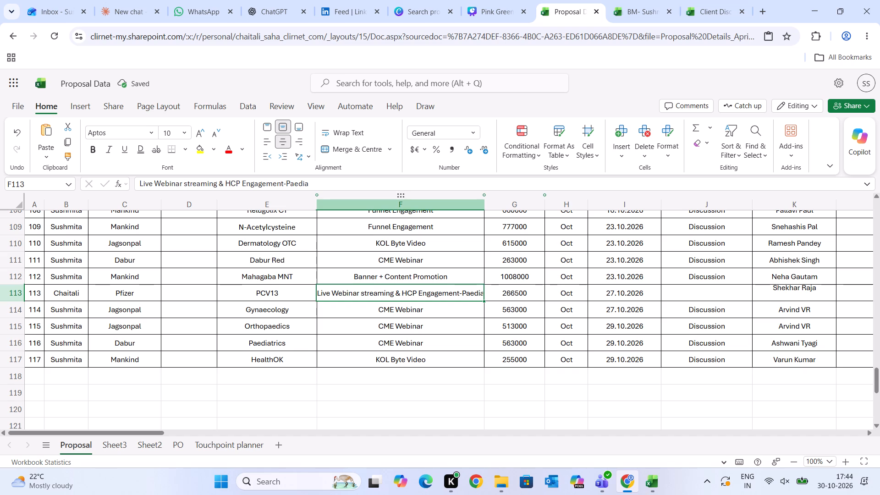
Check the October Visits sheet in the Performance Tracker, returning to the Meeting Interaction sheet.
left_click(654, 8)
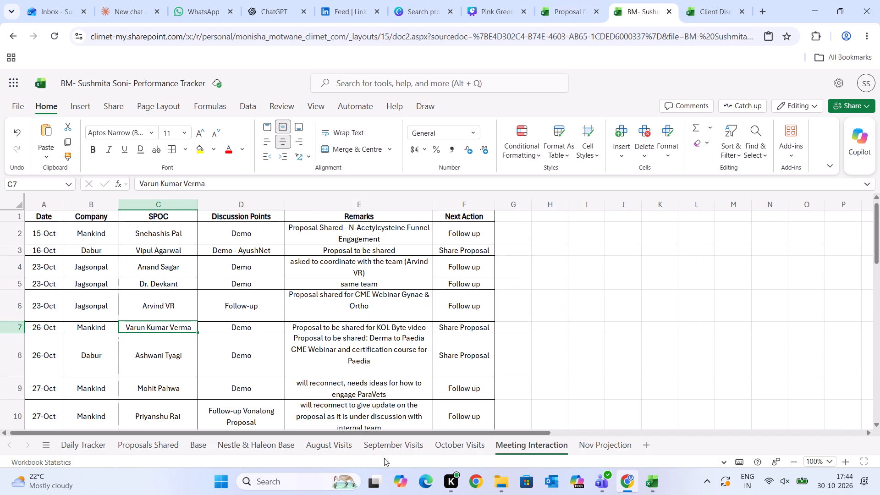
left_click(455, 448)
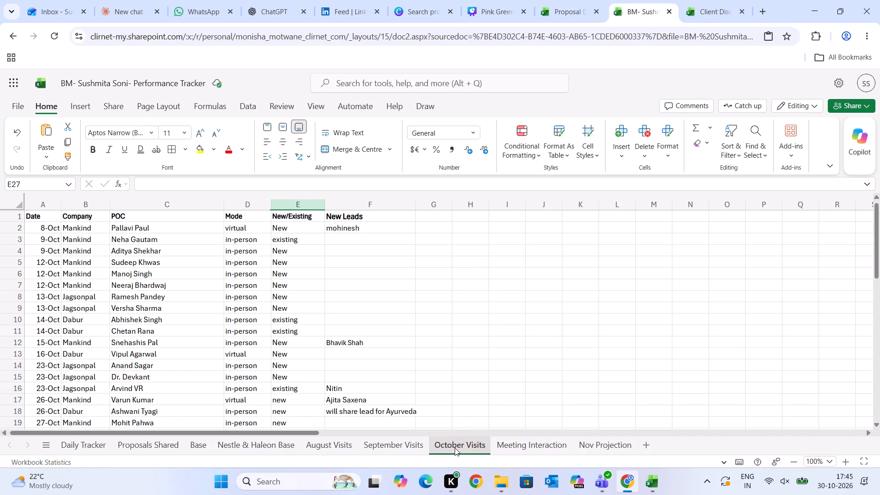
left_click(553, 445)
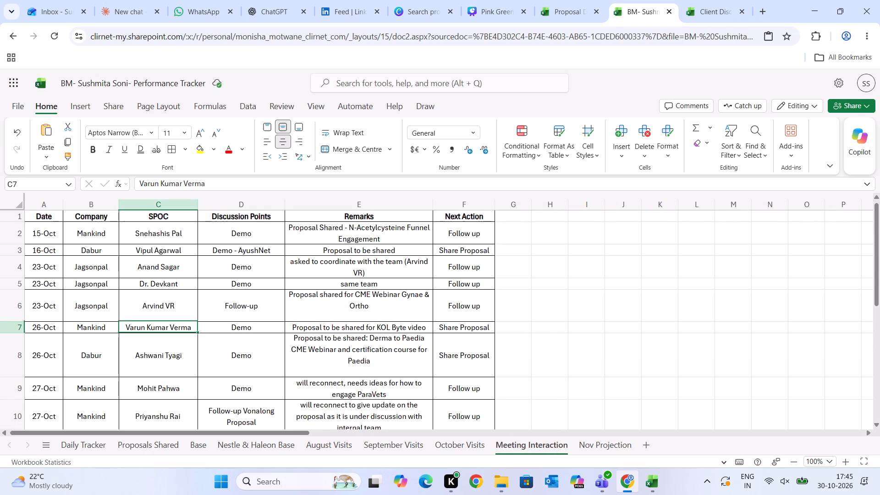
Reduce the height of row 6, the 23-Oct Jagsonpal follow-up, in the Meeting Interaction sheet slightly.
scroll(229, 324, "up", 1)
left_click(408, 309)
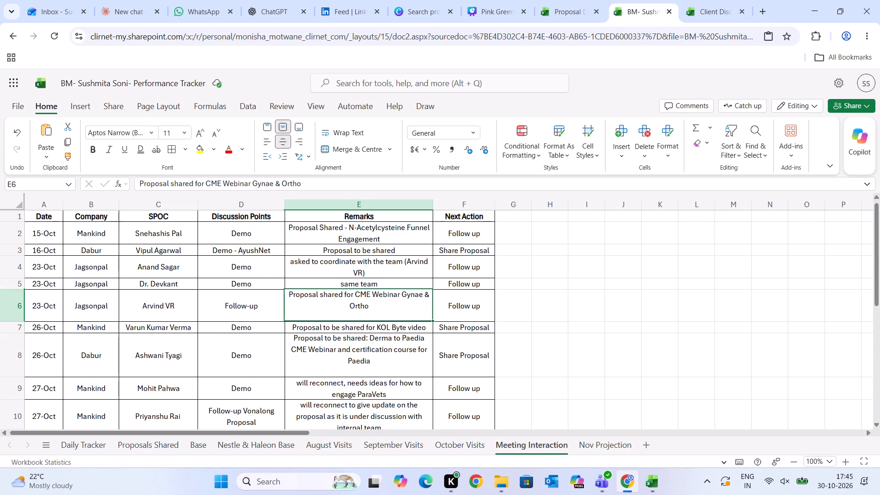
left_click(18, 321)
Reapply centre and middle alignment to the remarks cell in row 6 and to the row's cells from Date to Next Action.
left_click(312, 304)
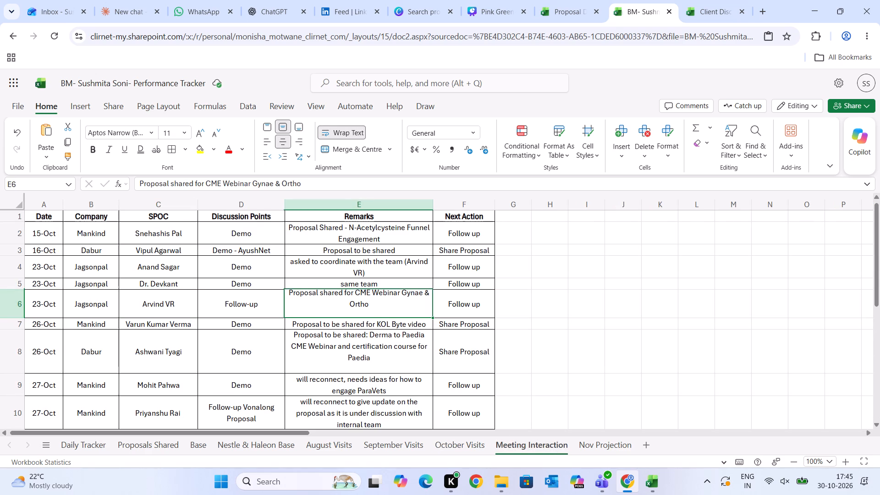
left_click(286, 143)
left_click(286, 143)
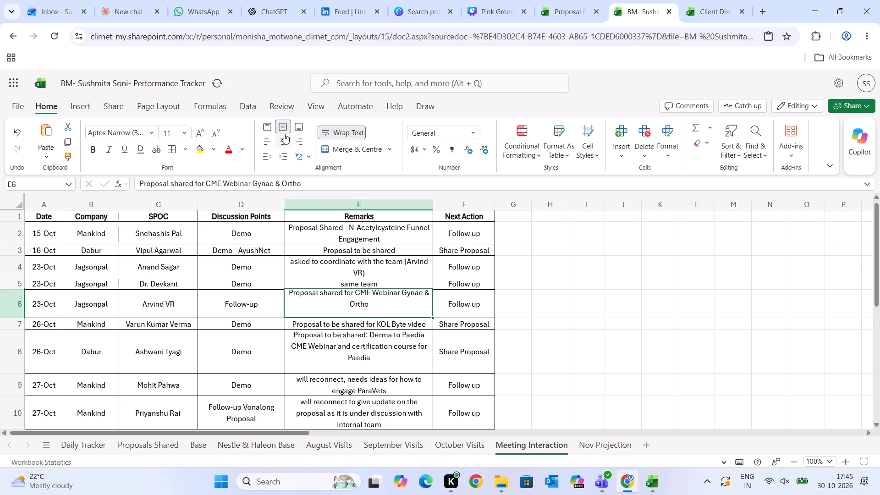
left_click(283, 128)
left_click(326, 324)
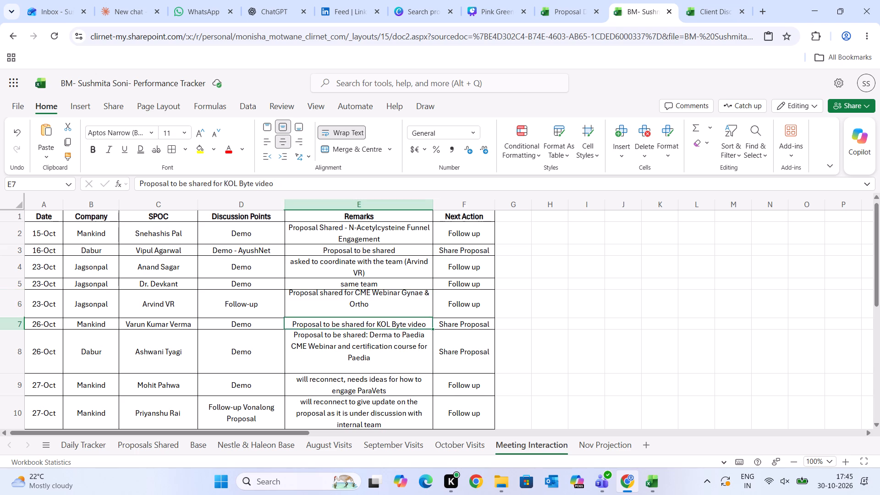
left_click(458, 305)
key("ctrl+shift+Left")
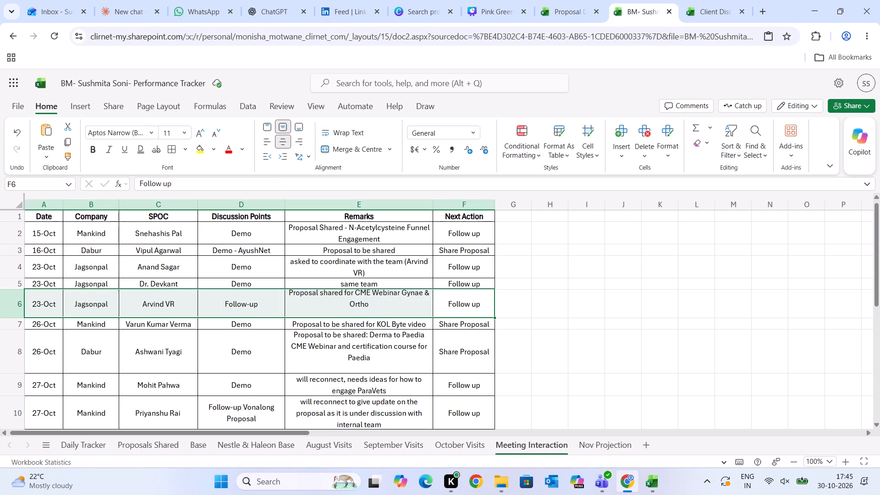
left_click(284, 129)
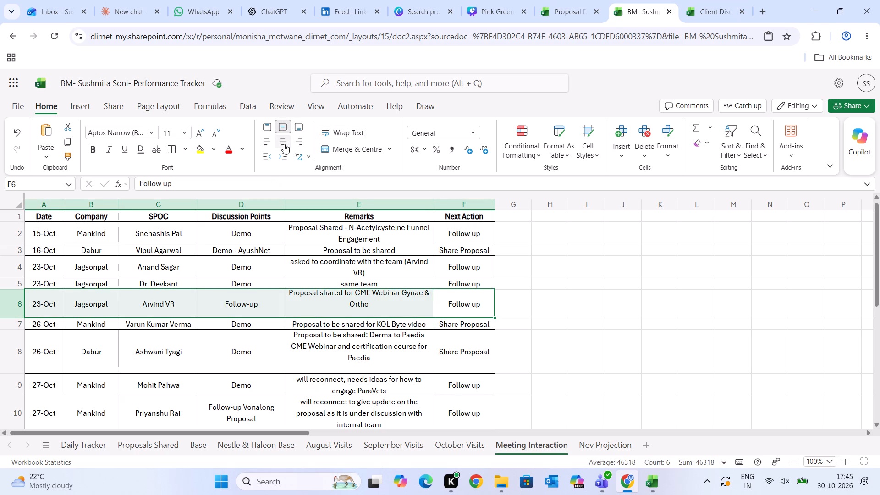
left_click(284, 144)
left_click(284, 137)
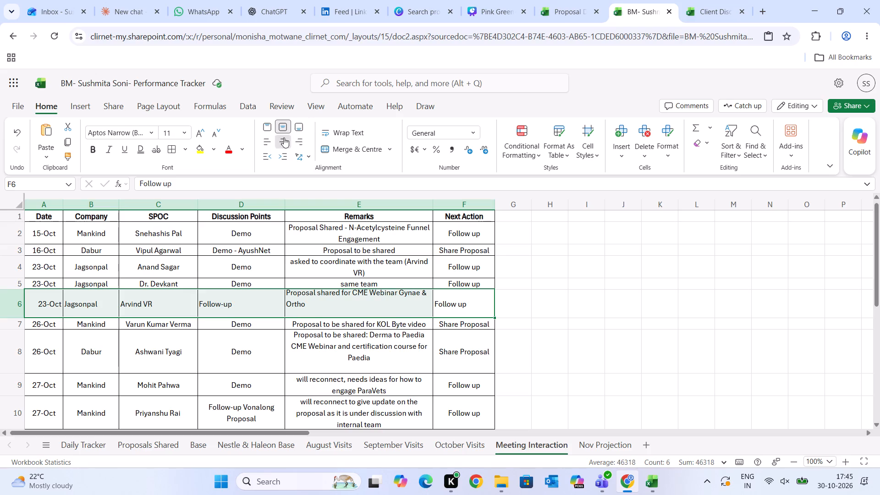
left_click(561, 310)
Review the 23-Oct Jagsonpal follow-up row from Next Action back to Company, and switch to the Client Discussions workbook.
left_click(476, 301)
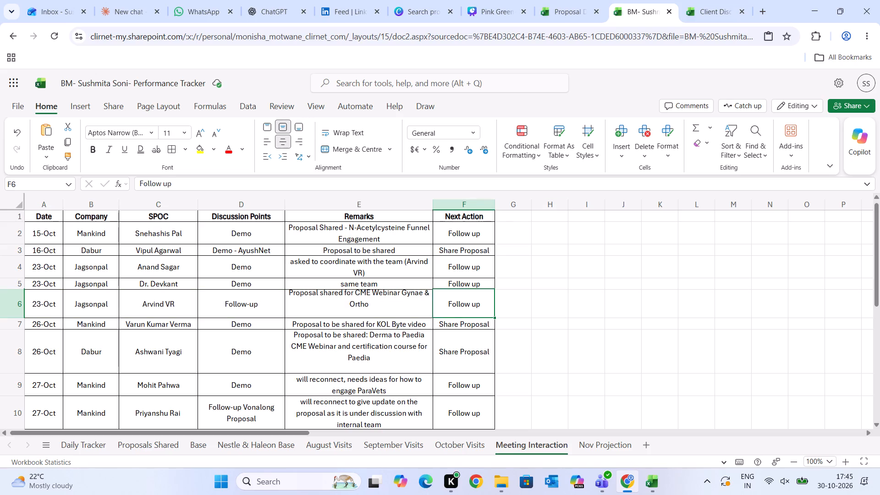
key("Left")
key("Left")
key("Left")
key("Left")
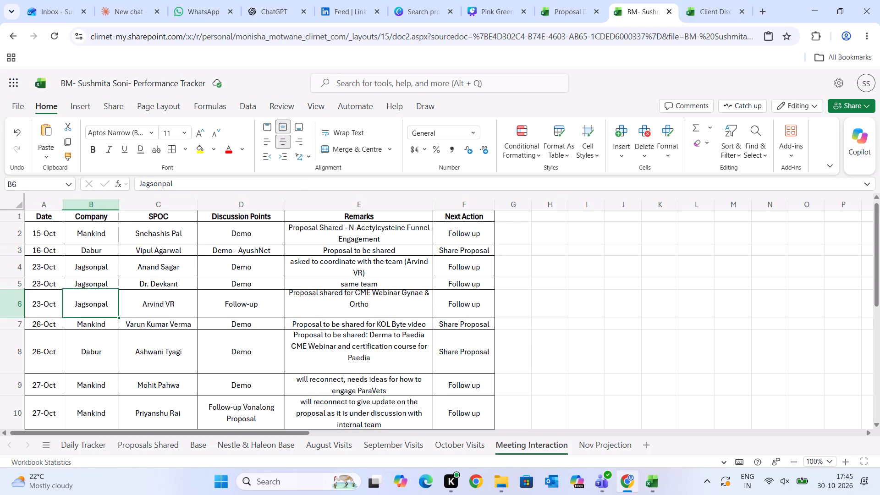
left_click(707, 0)
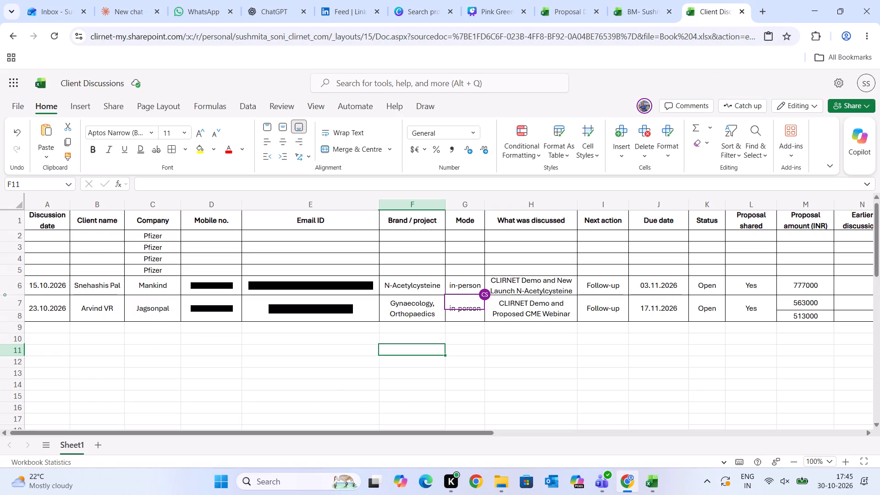
Select the discussion date cell in empty row 9 of Client Discussions and switch to the Performance Tracker's Meeting Interaction sheet for the next meeting.
left_click(44, 325)
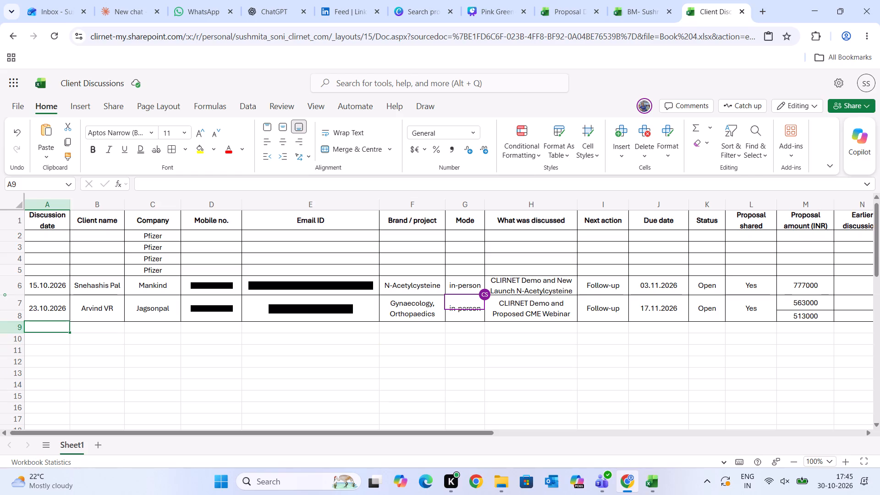
left_click(640, 17)
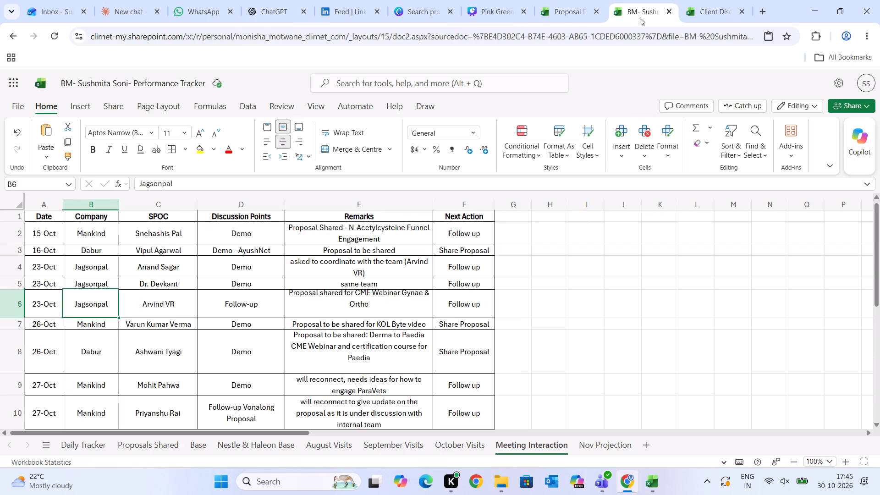
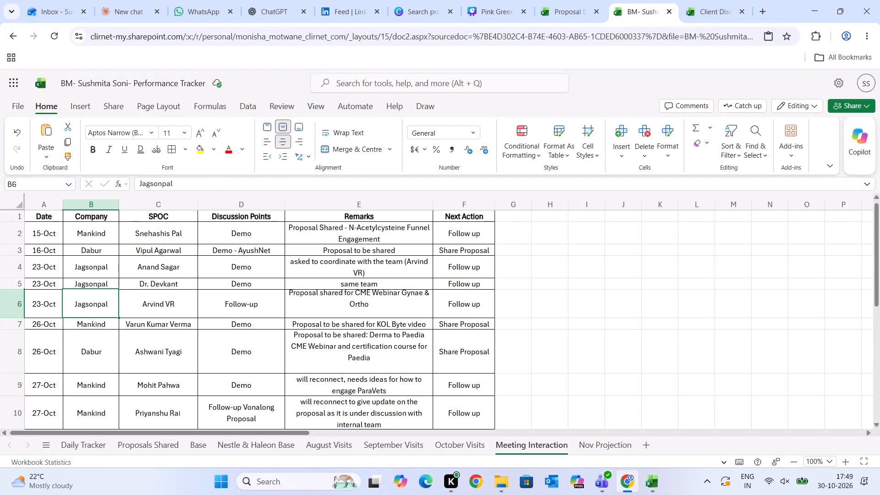
Check the remarks and next action of the 23-Oct Jagsonpal follow-up in the Performance Tracker's Meeting Interaction sheet.
left_click(345, 301)
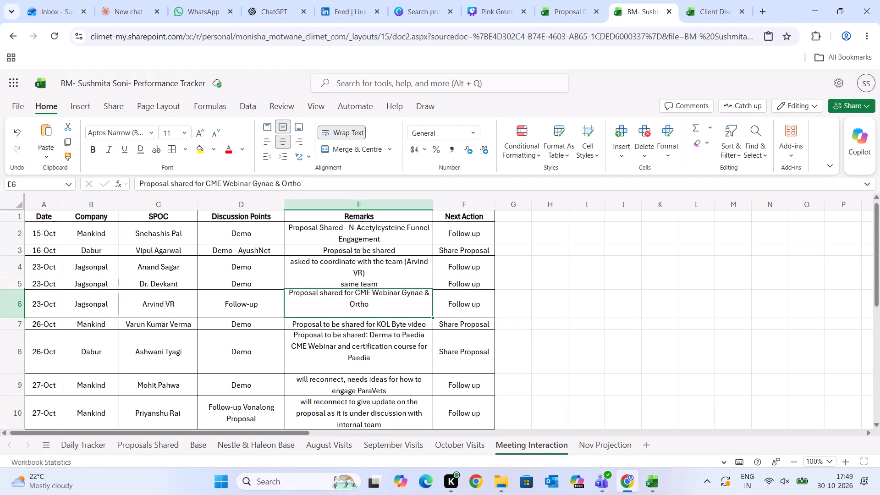
left_click(485, 301)
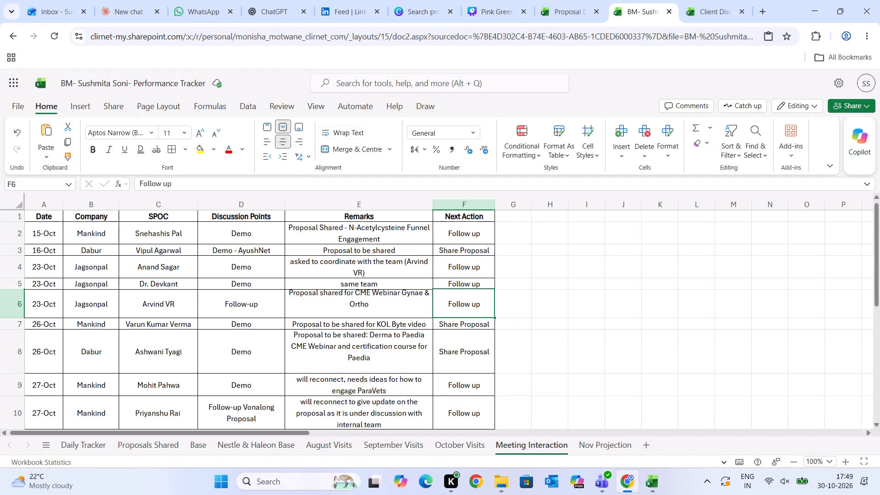
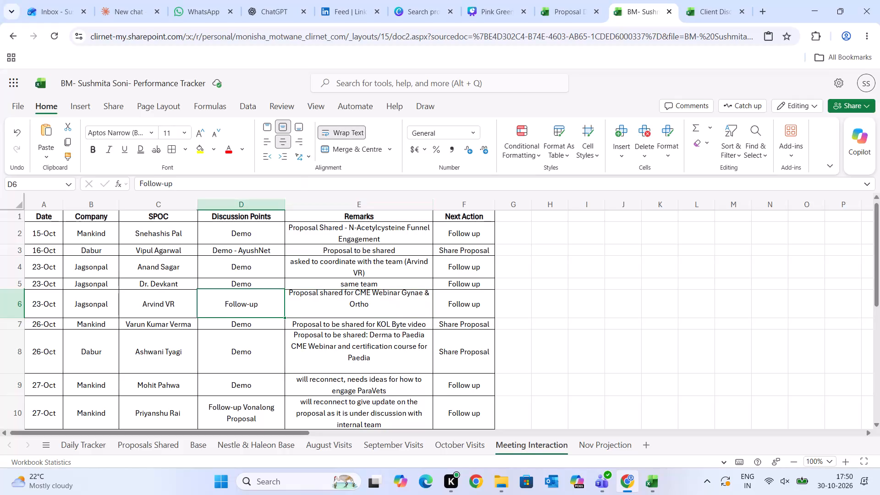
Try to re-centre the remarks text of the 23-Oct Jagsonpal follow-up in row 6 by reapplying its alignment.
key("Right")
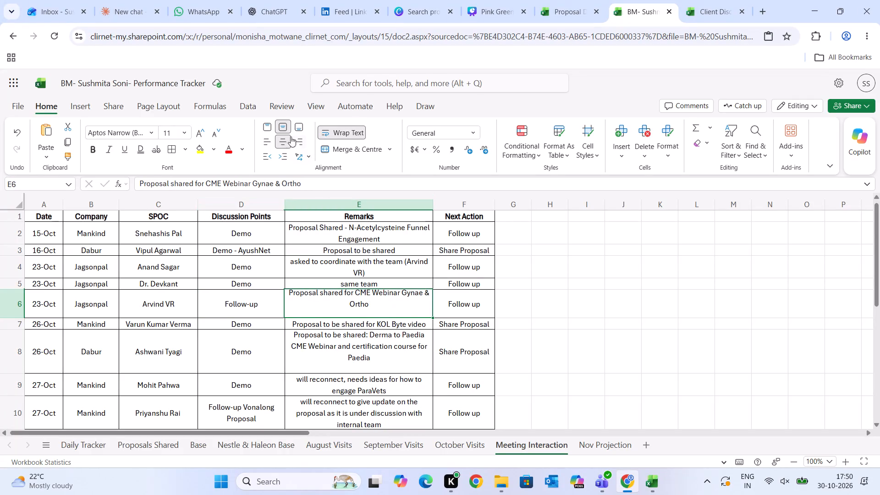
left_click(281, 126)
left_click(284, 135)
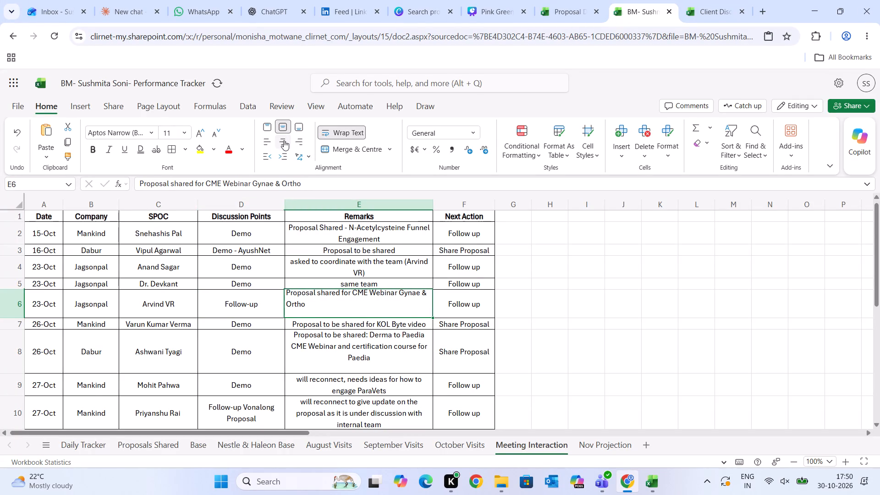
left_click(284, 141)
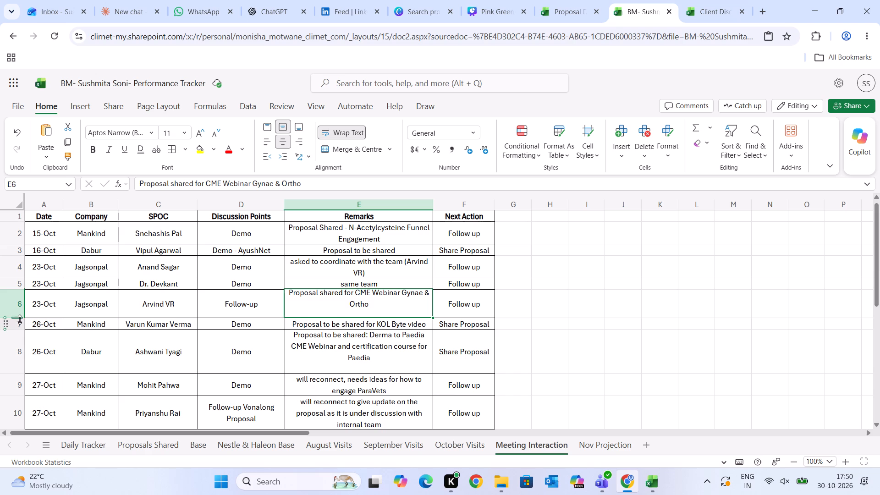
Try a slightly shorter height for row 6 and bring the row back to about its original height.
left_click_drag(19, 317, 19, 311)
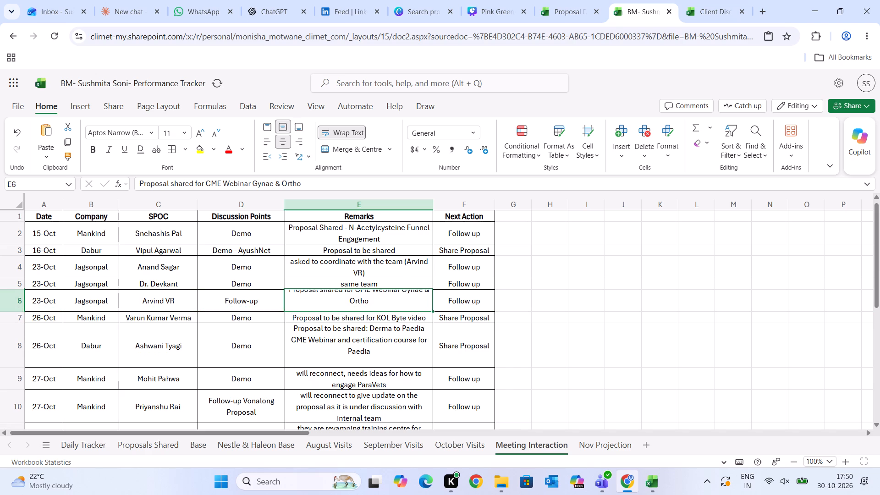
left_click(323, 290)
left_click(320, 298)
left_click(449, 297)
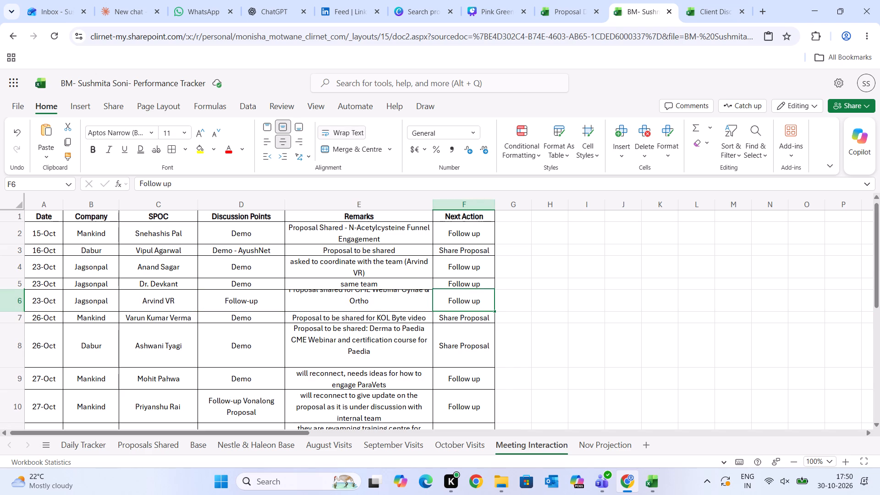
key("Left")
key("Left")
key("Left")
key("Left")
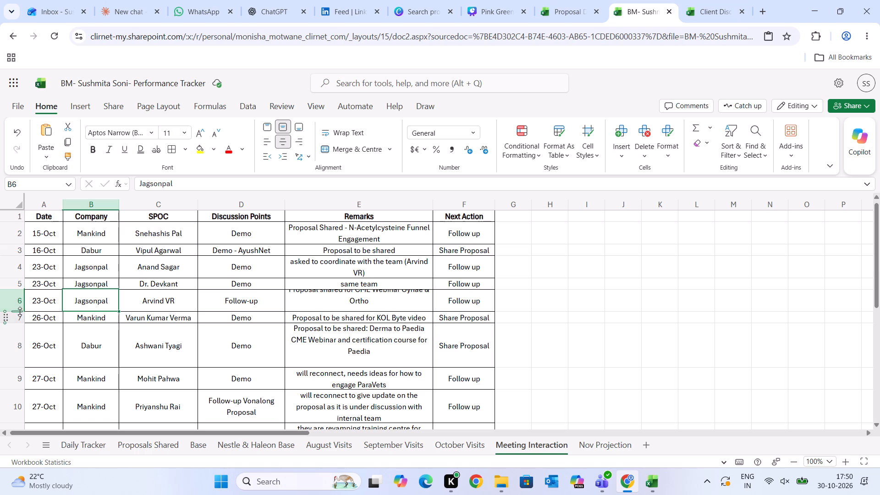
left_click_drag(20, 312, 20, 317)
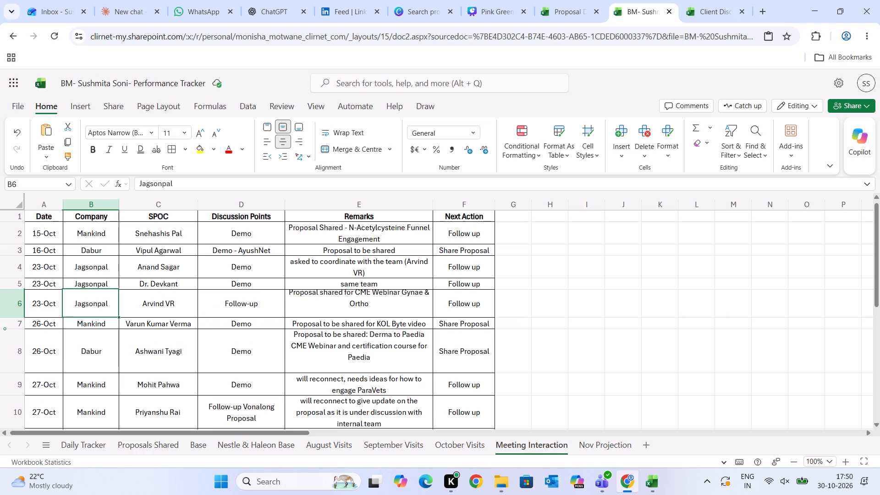
Centre the row 6 remarks about the CME Webinar Gynae & Ortho proposal and reduce their font size to 10.
left_click(394, 317)
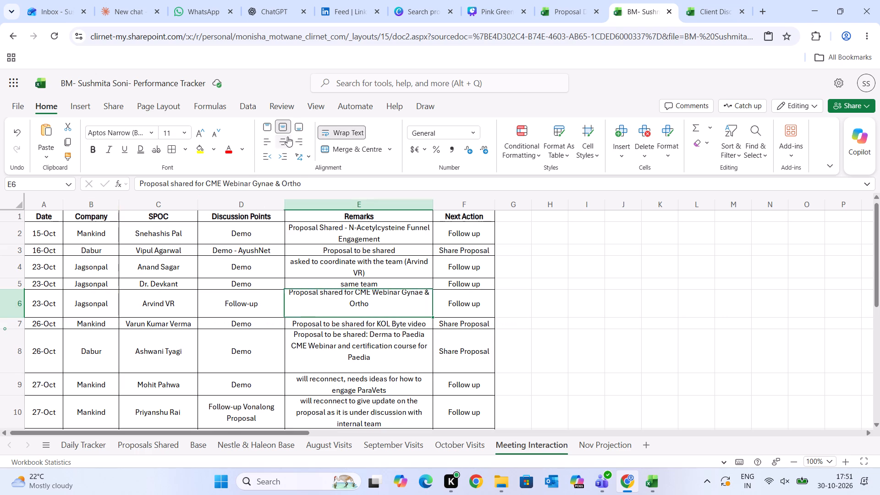
left_click(286, 137)
left_click(281, 126)
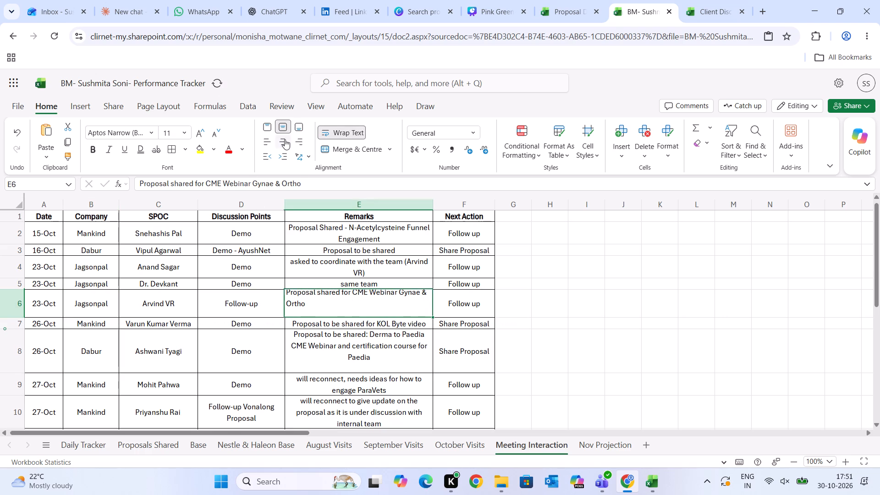
left_click(285, 140)
left_click(218, 134)
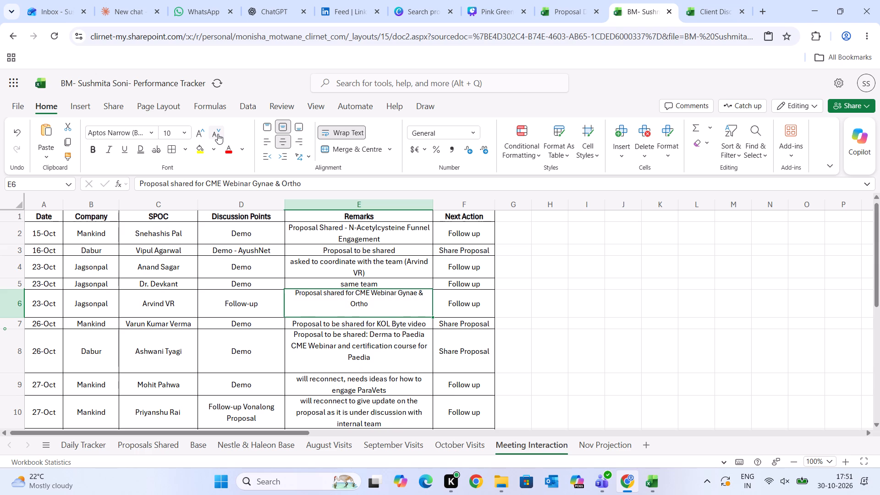
left_click(460, 302)
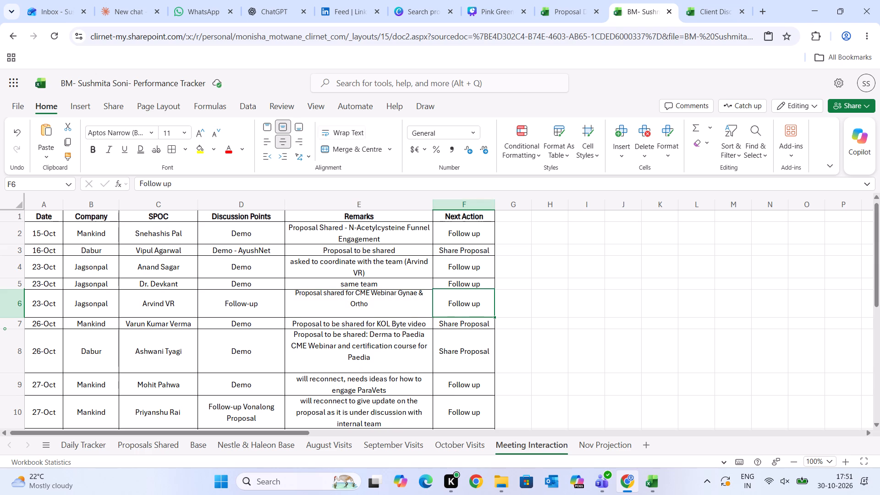
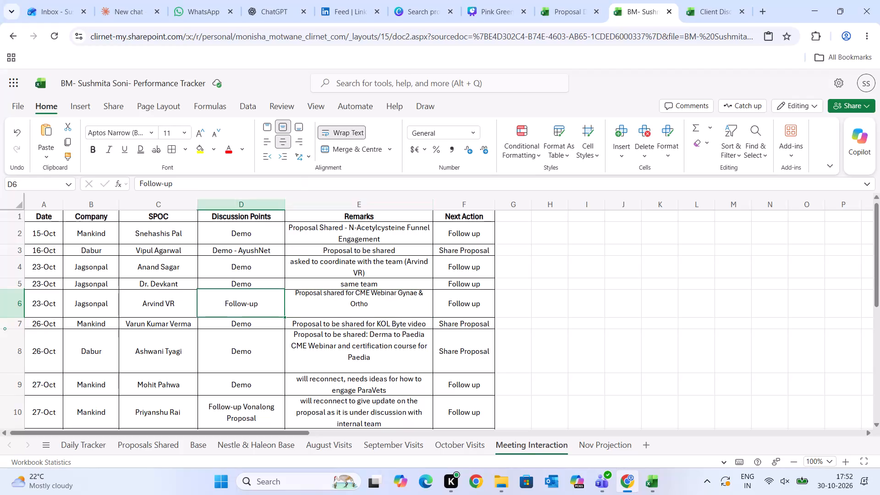
Check the cells across row 6, comparing the remarks cell's font size and alignment with its neighbours.
key("Left")
key("Left")
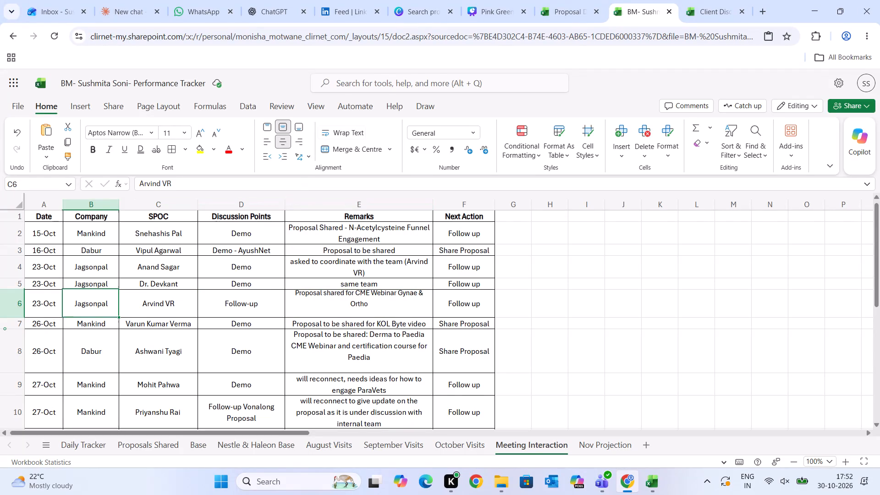
key("Left")
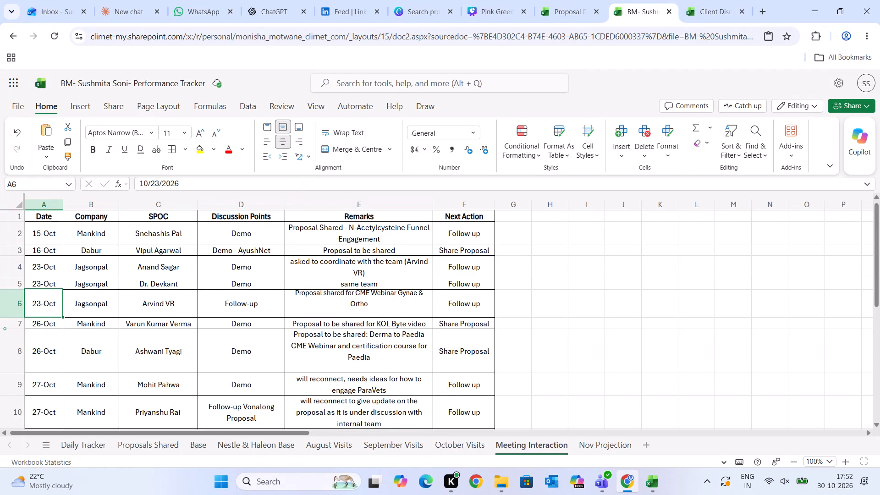
key("Right")
key("Right")
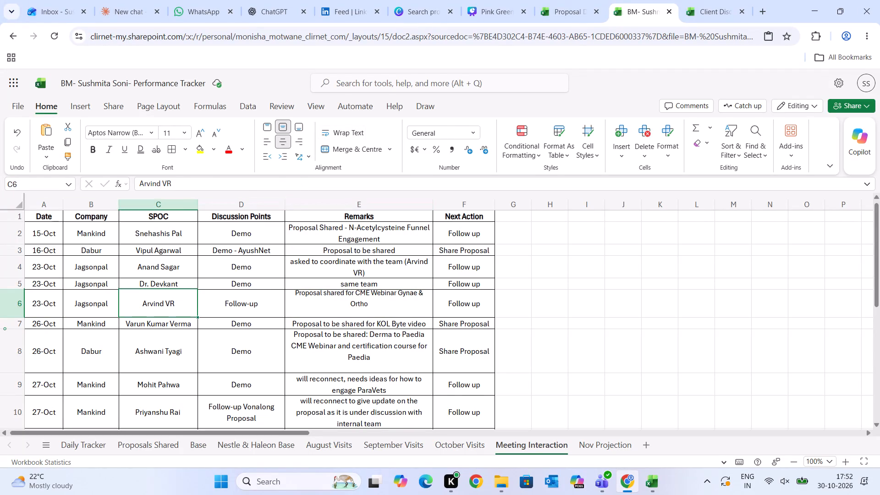
key("Right")
key("Right")
key("Right")
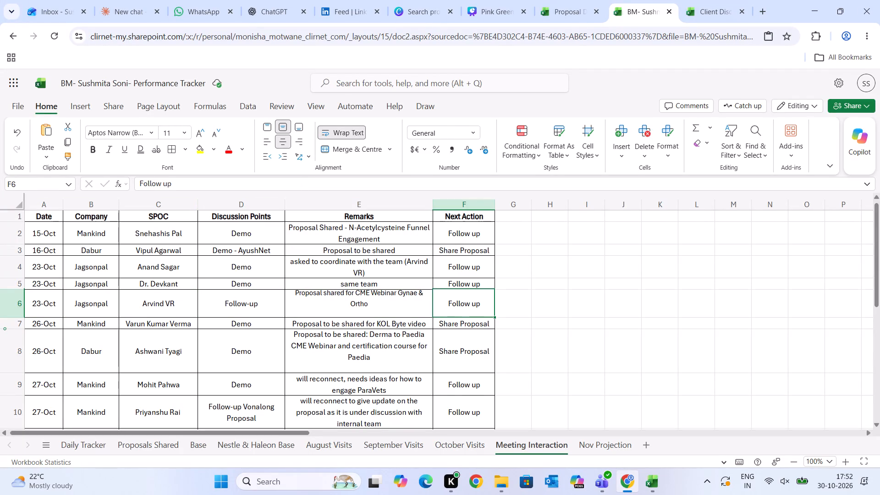
key("Left")
key("Left")
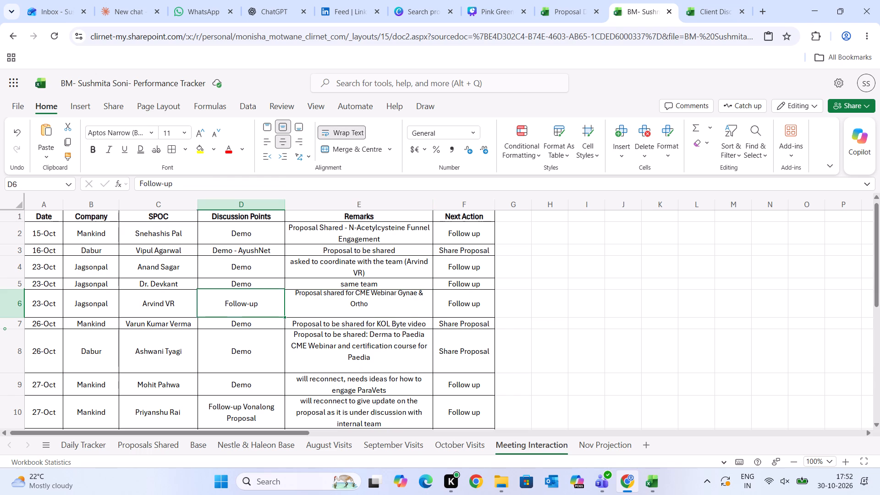
key("Right")
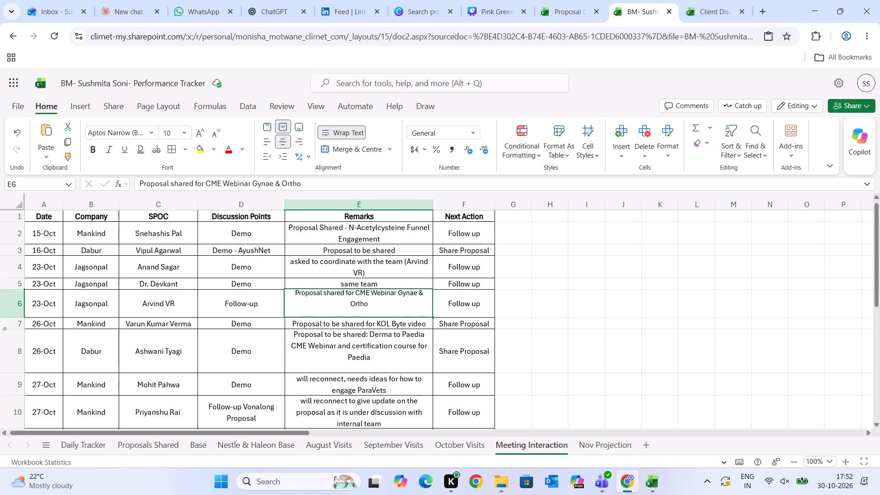
Widen the Remarks column slightly to fit the row 6 CME Webinar Gynae & Ortho remarks on one line.
left_click(450, 300)
left_click_drag(432, 202, 448, 201)
left_click(462, 303)
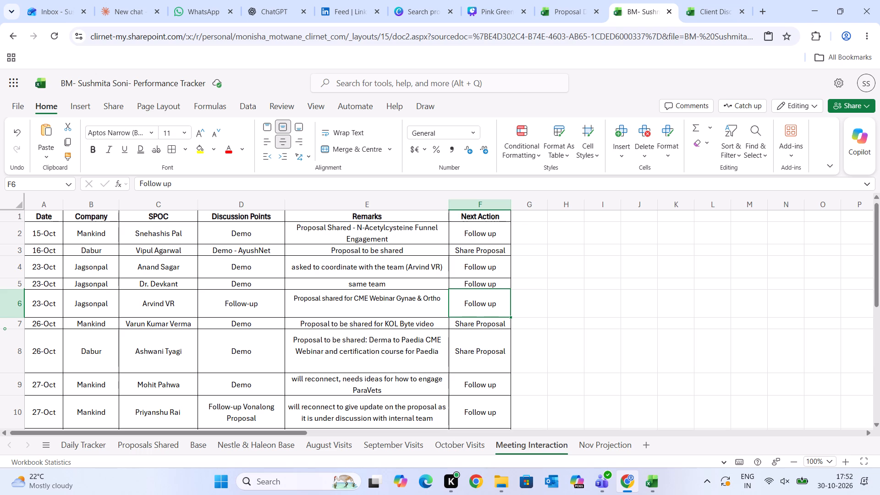
left_click(423, 303)
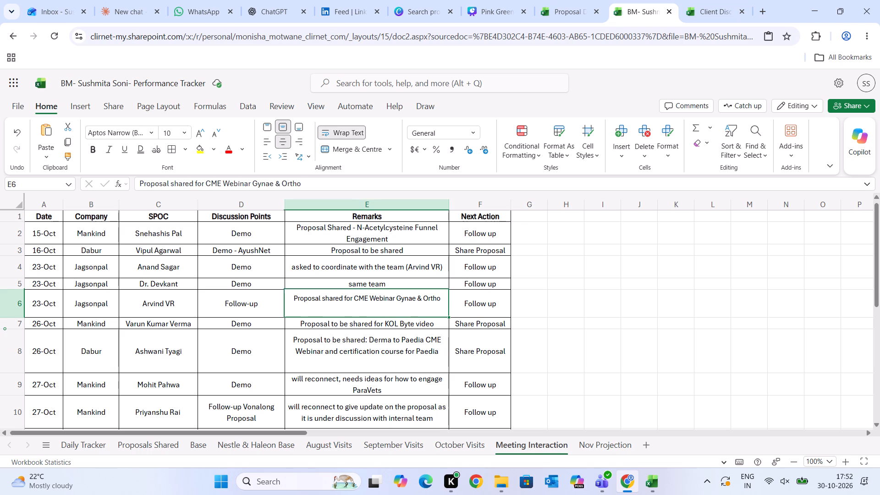
Review the row 6 cells and the rest of the meeting entries down to the last 27-Oct row under the new column width.
key("Left")
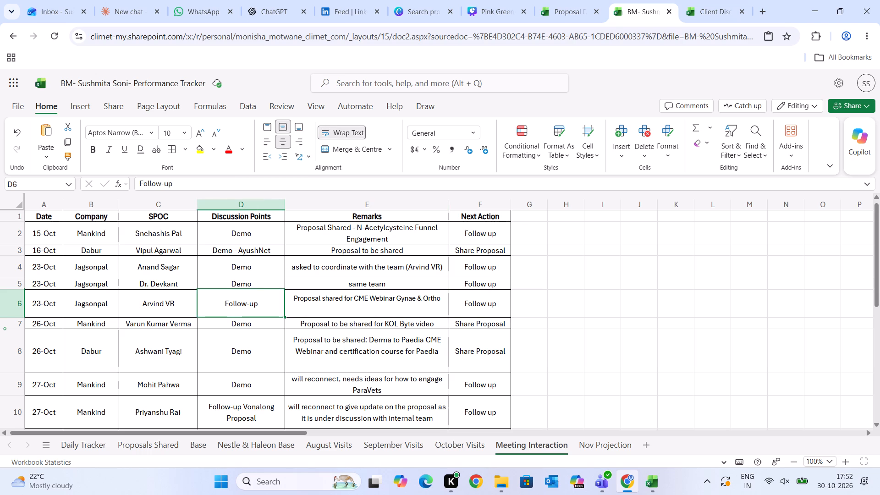
key("Right")
key("Right")
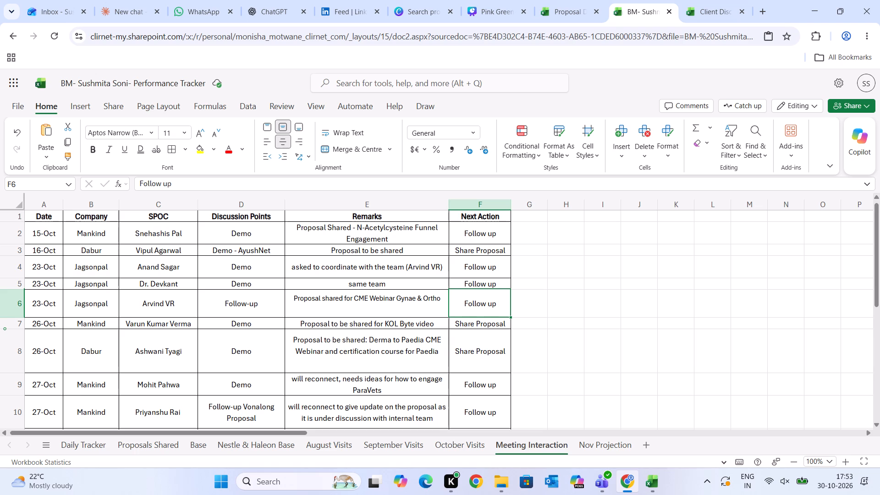
key("Left")
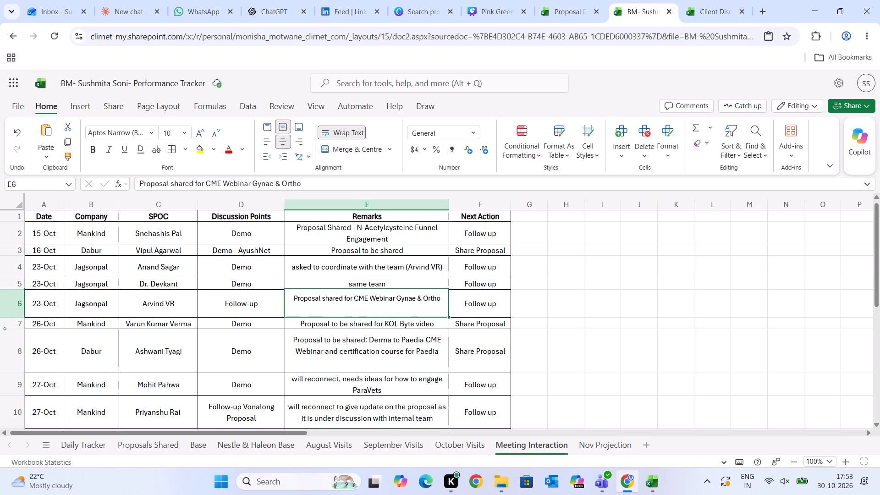
scroll(423, 303, "down", 1)
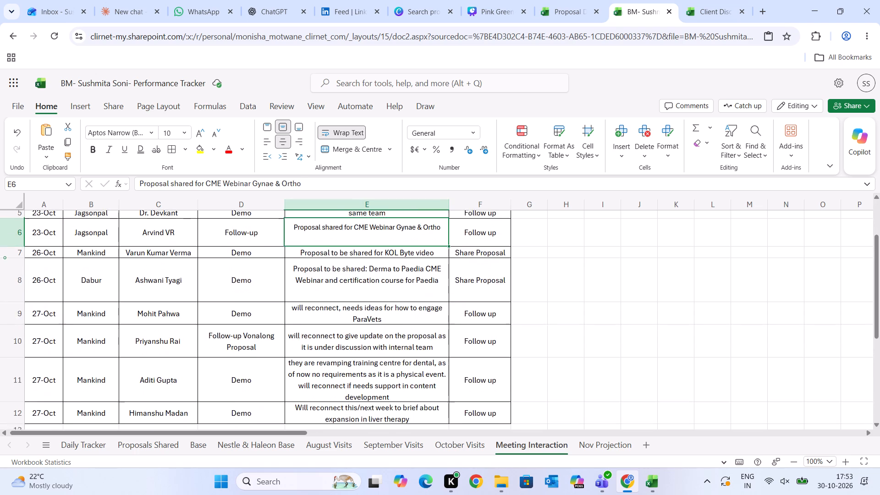
scroll(423, 303, "down", 1)
scroll(423, 303, "up", 1)
scroll(423, 303, "down", 2)
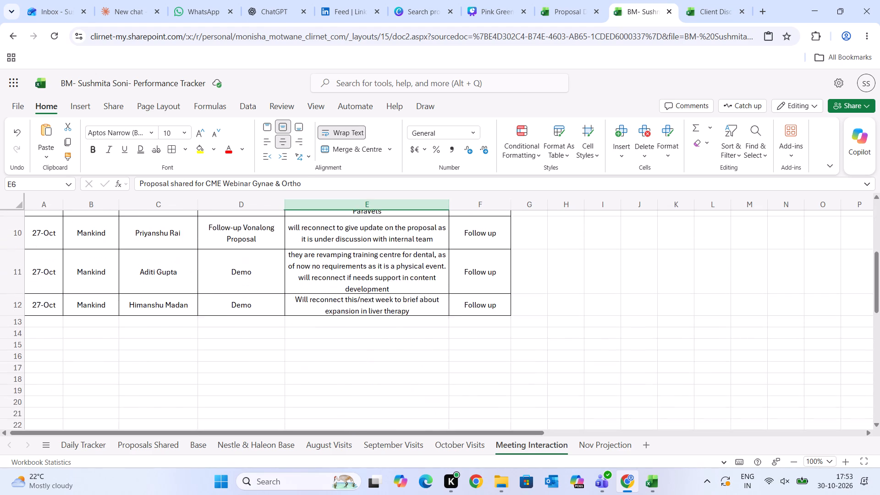
scroll(423, 303, "up", 3)
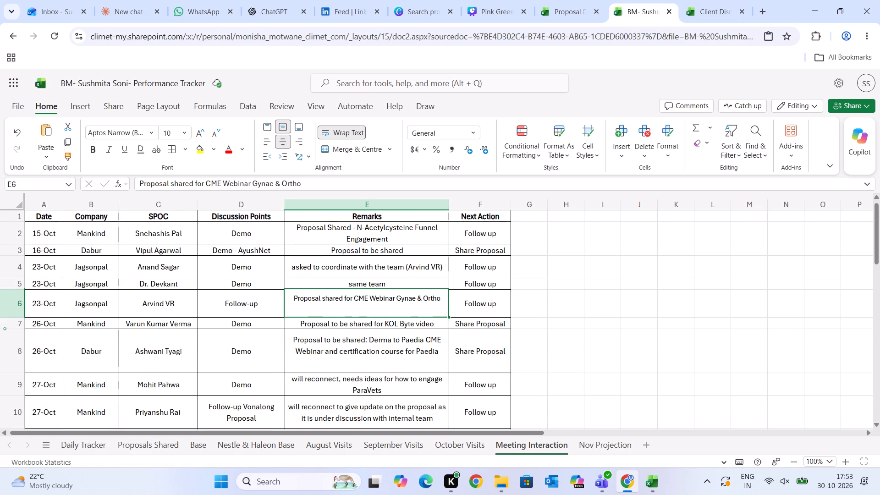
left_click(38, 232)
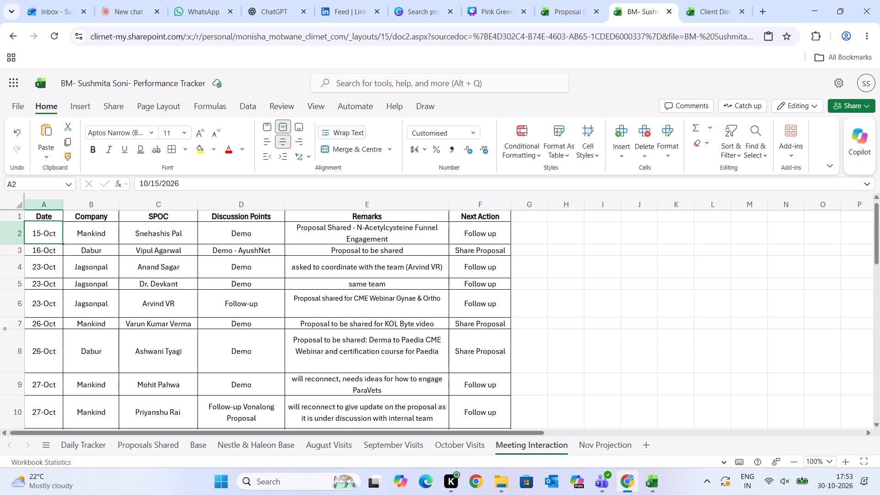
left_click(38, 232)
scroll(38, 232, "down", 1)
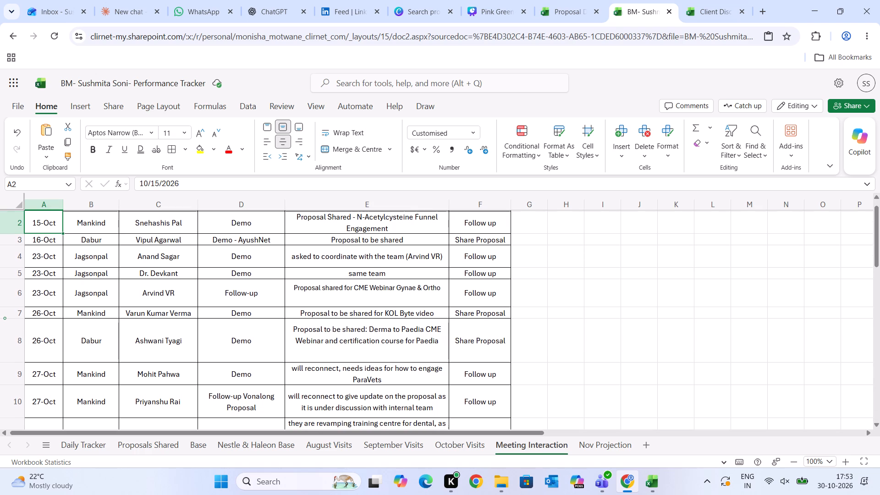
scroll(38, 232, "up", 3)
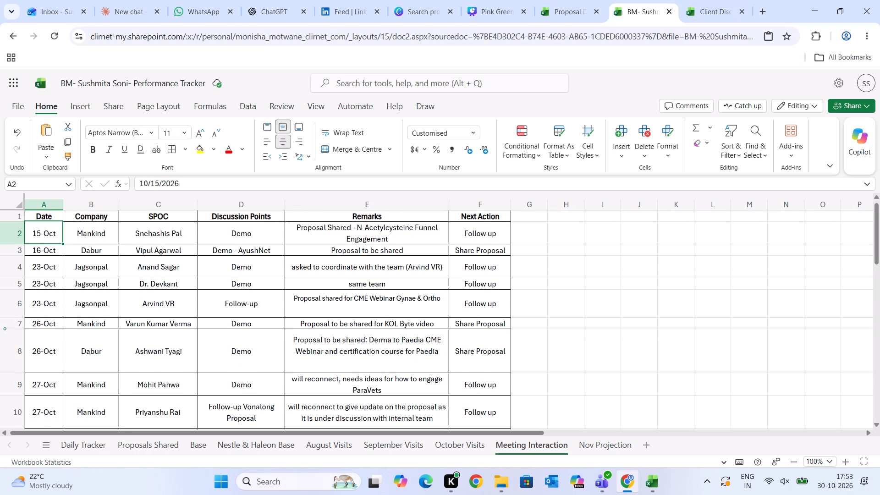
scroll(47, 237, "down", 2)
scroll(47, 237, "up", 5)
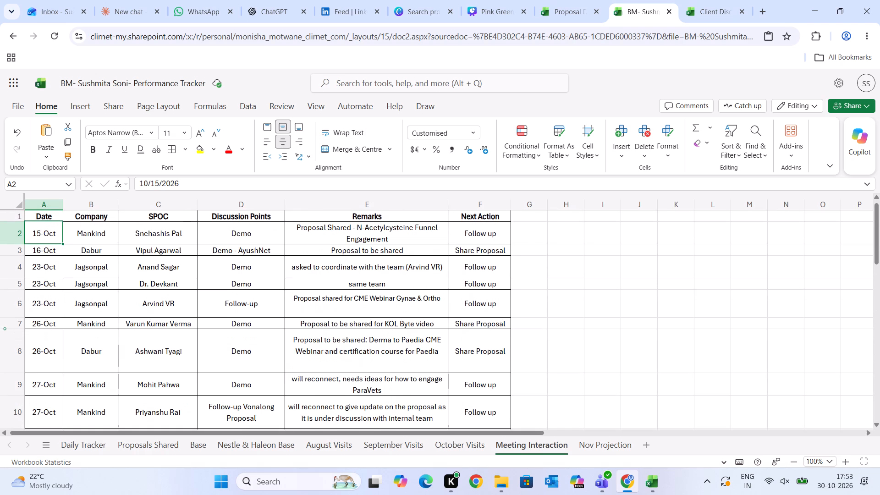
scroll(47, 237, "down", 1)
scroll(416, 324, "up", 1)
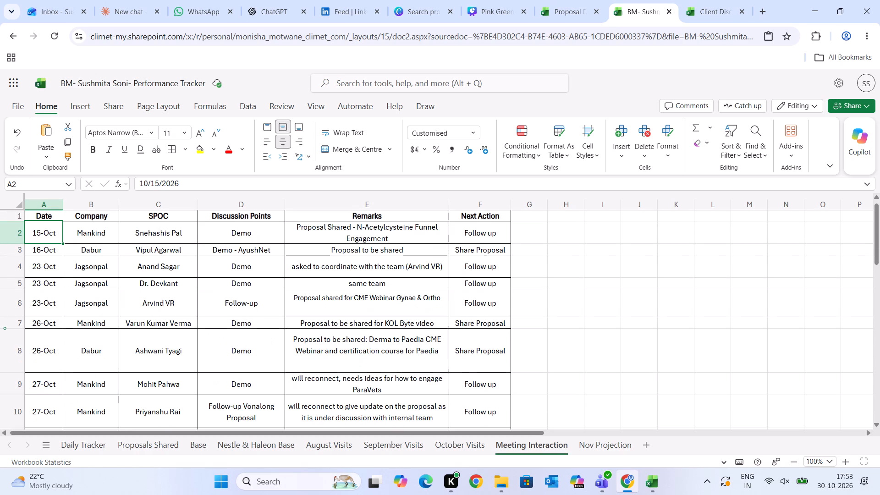
Examine the 23-Oct Jagsonpal follow-up in row 6 cell by cell, from the date through to the next action.
left_click(478, 326)
left_click(481, 309)
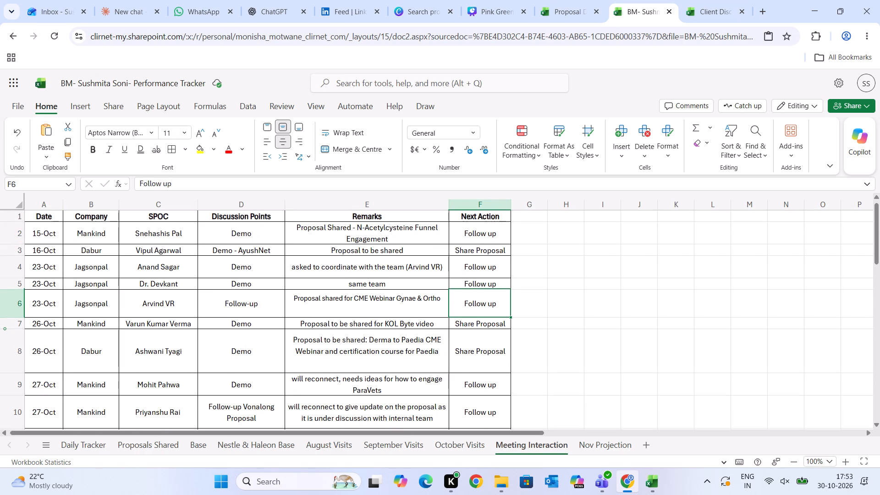
key("Down")
key("Up")
key("Left")
key("Left")
key("Left")
key("Left")
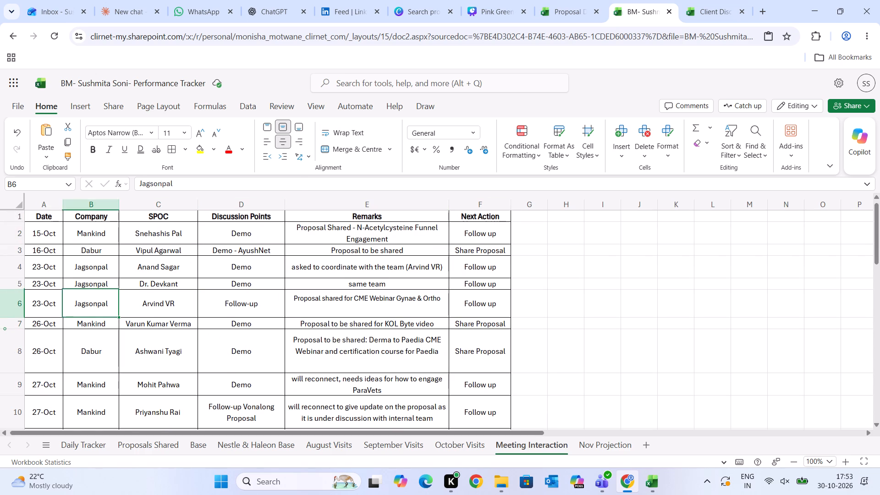
key("Left")
key("Right")
key("Right")
key("Right")
key("Right")
key("Right")
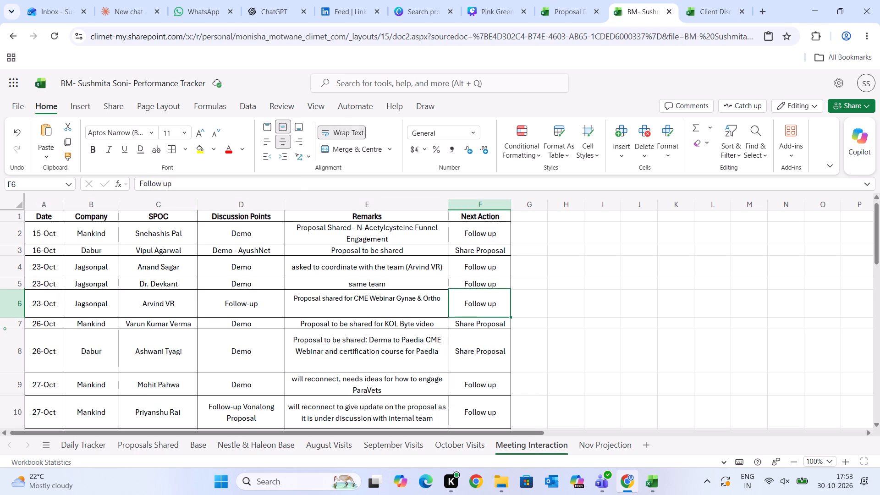
key("Right")
key("Left")
key("Left")
key("Left")
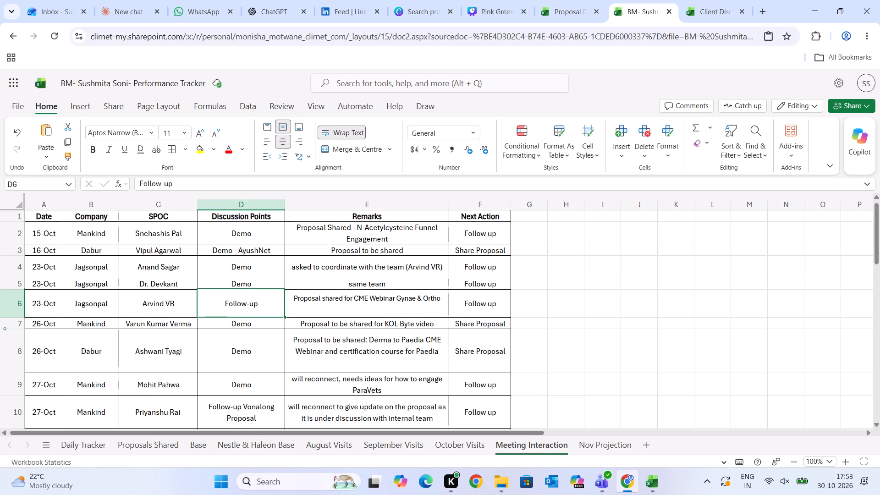
key("Right")
left_click(499, 323)
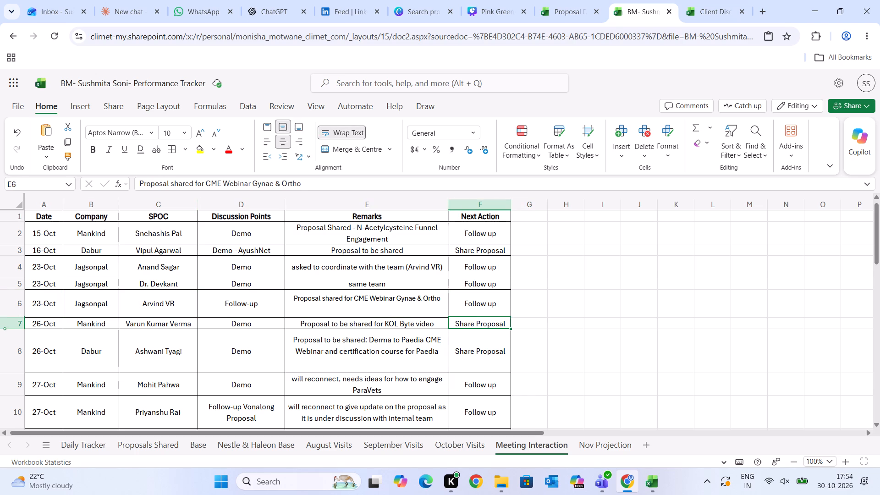
left_click(471, 311)
key("Left")
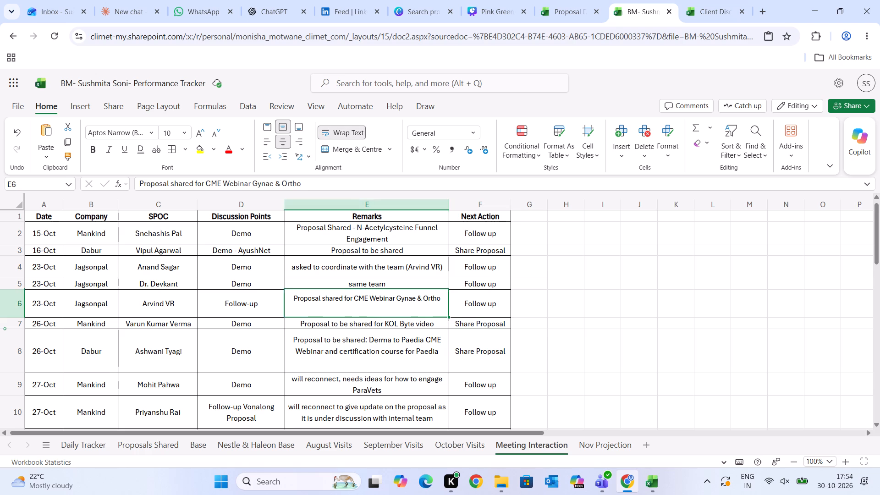
key("Left")
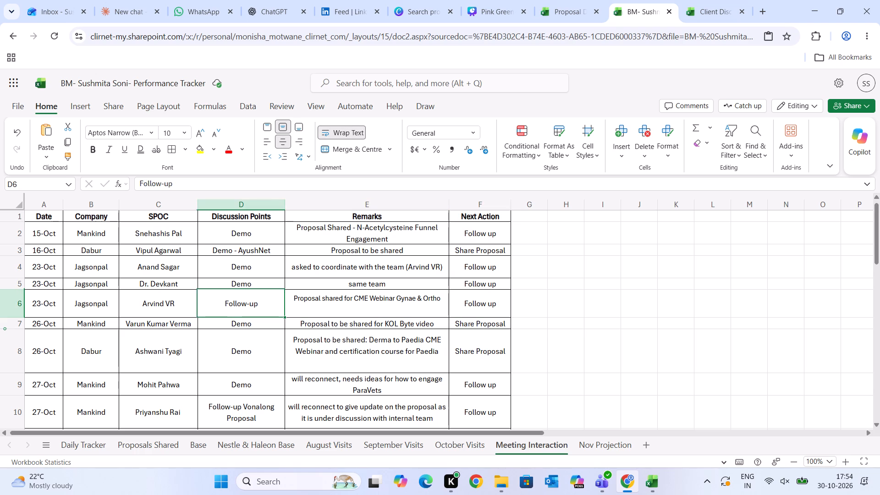
Open the row 9 discussion date cell in Client Discussions for entry, and look up the 26-Oct Dabur meeting's date in the Performance Tracker.
key("Right")
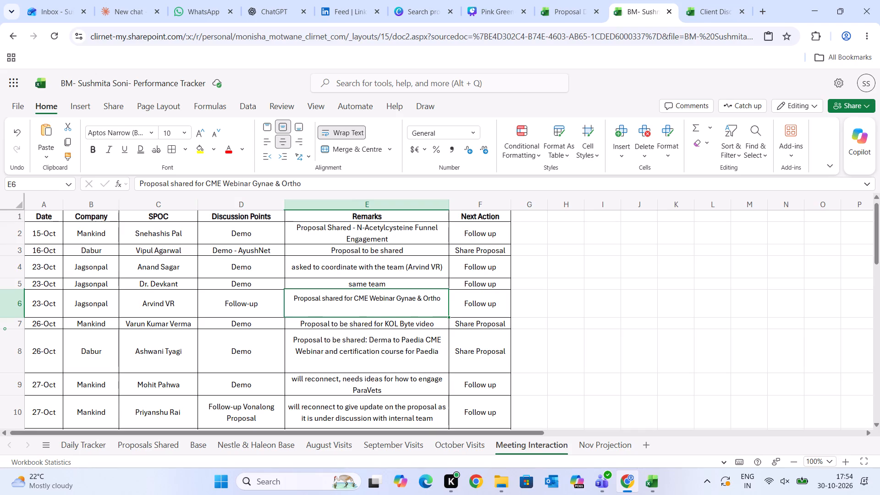
left_click(710, 1)
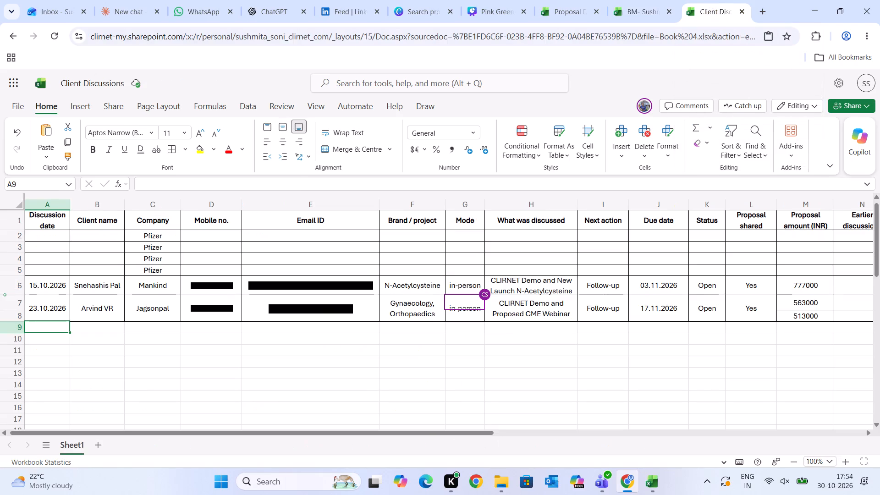
double_click(32, 326)
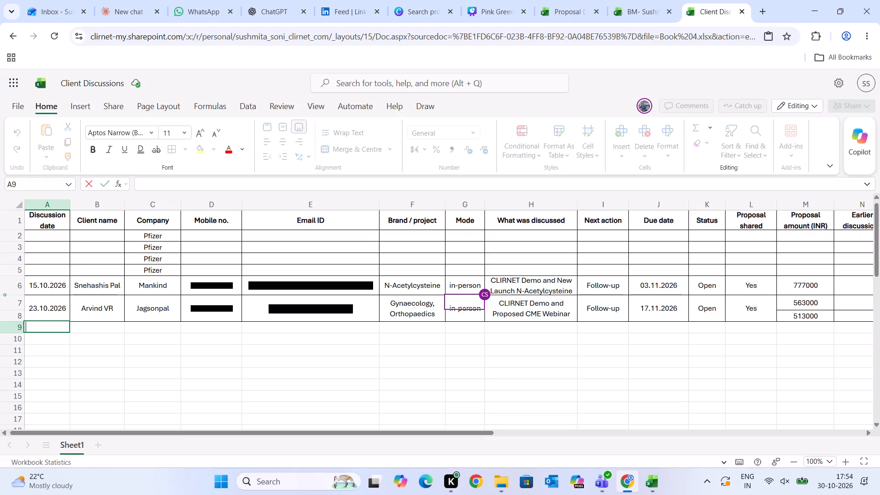
left_click(656, 2)
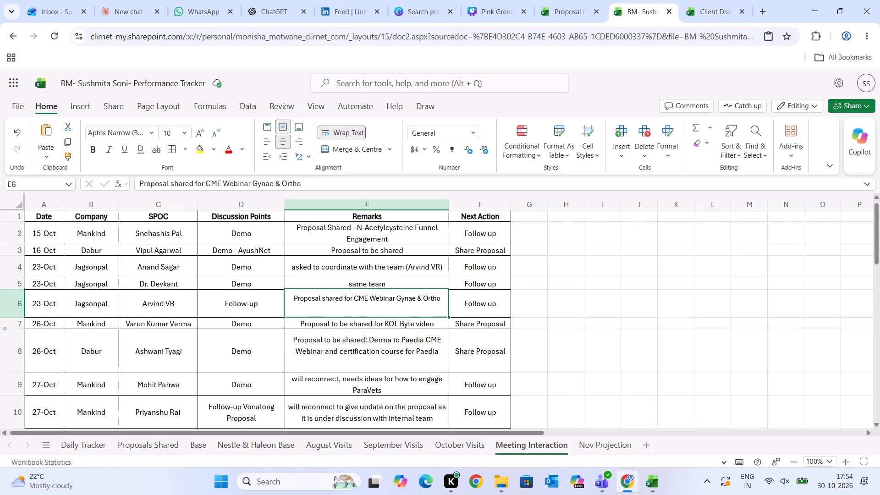
left_click(38, 360)
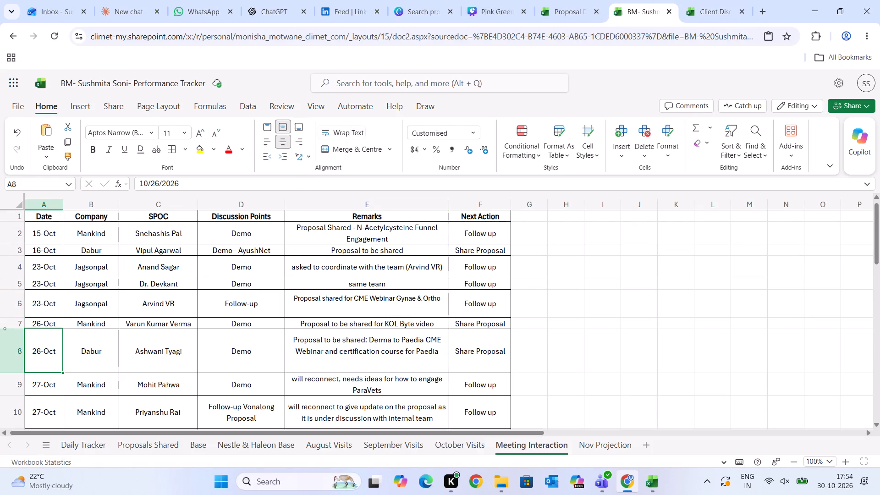
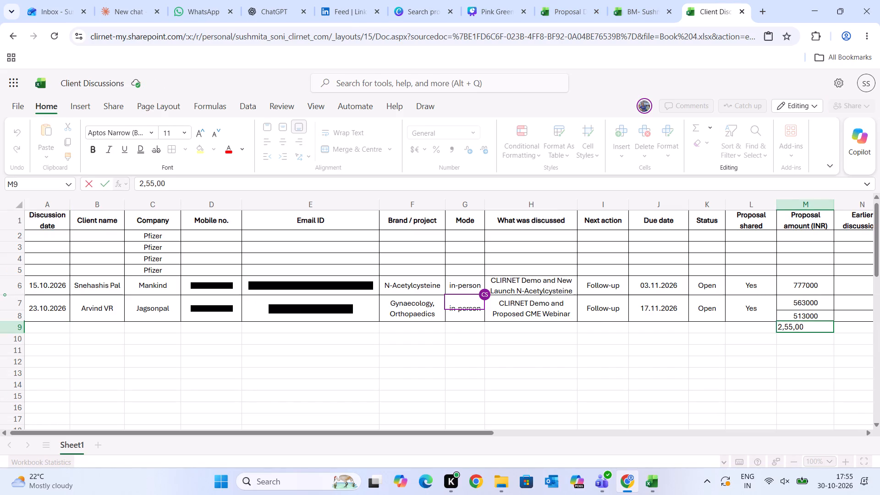
Enter 2,55,000 as the proposal amount in row 9 and centre it horizontally and vertically.
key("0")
key("Return")
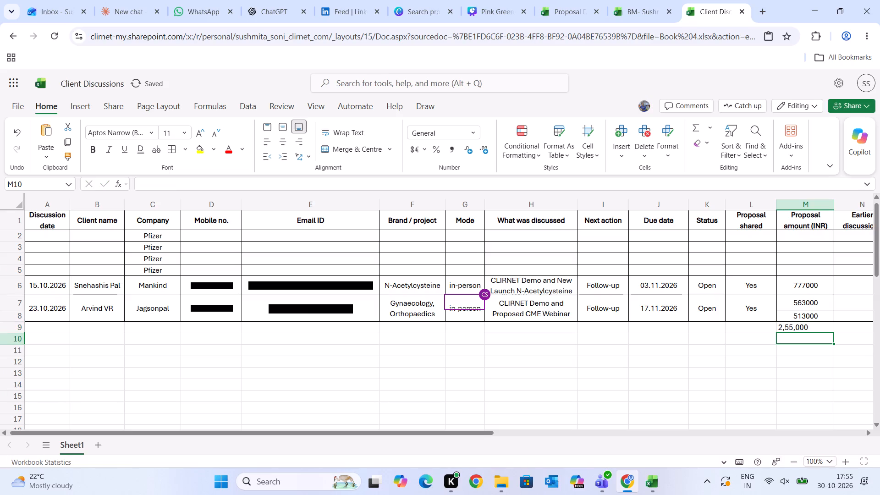
left_click(825, 325)
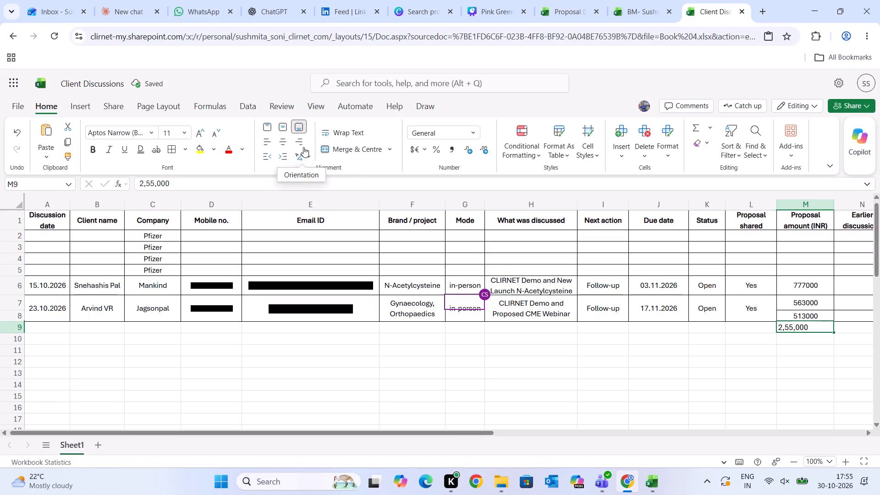
left_click(286, 143)
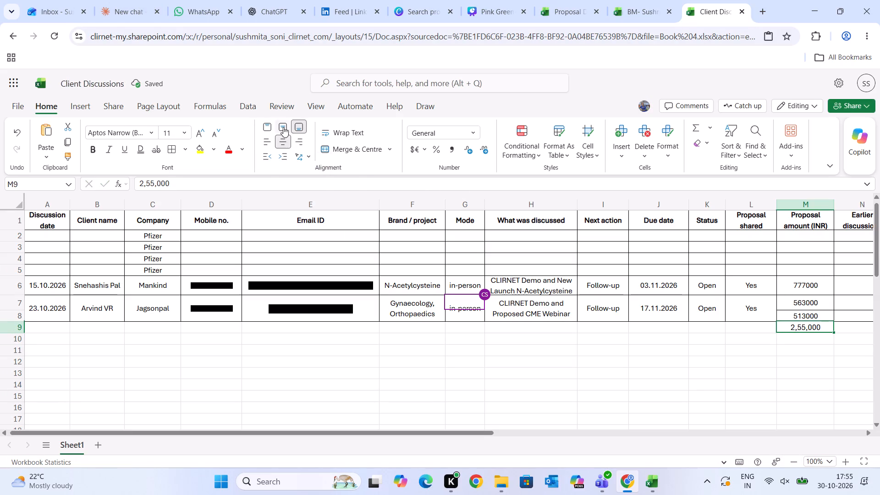
left_click(283, 127)
Remove the commas from the row 9 proposal amount so it reads 255000.
left_click(146, 185)
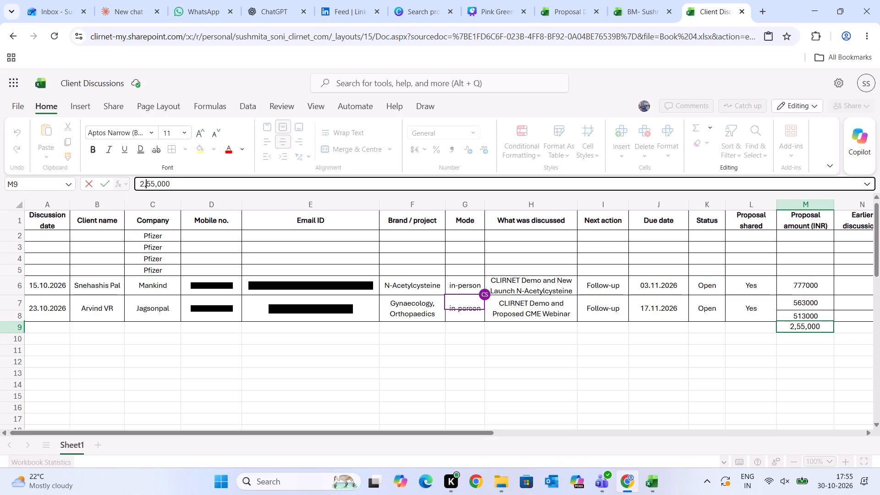
key("BackSpace")
key("BackSpace")
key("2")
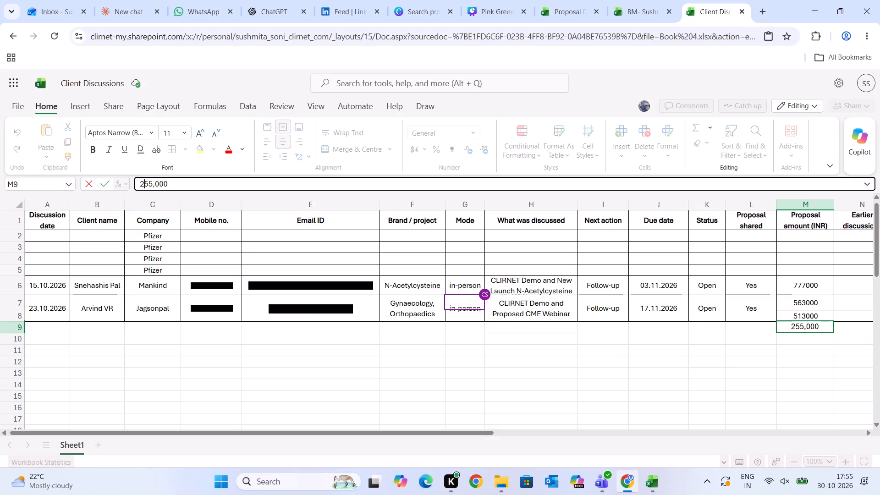
left_click(156, 182)
key("BackSpace")
left_click(379, 359)
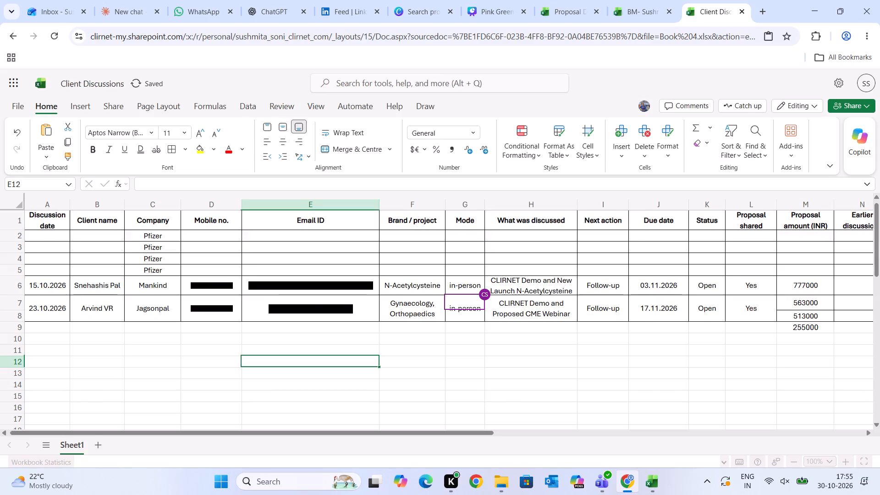
Set the font of row 9 from Discussion date through Earlier discussions to Aptos.
scroll(695, 335, "left", 2)
left_click(704, 334)
left_click(701, 329)
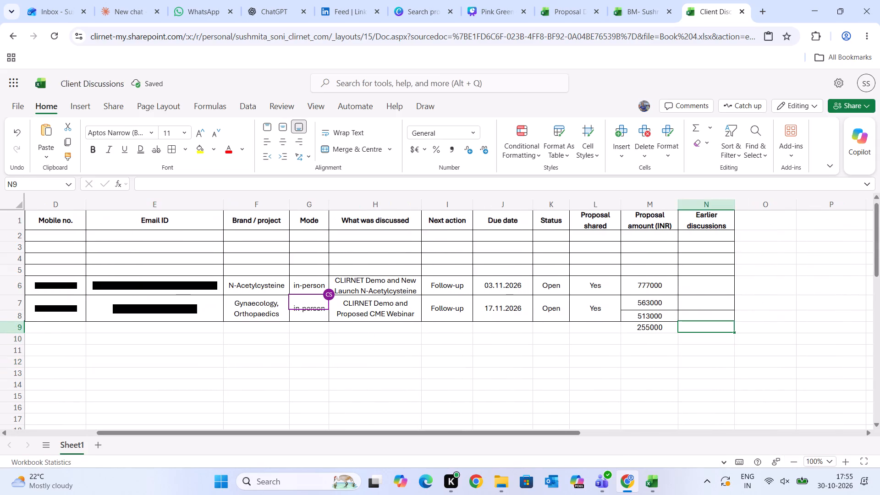
key("ctrl+shift+Left")
key("ctrl+shift+Left")
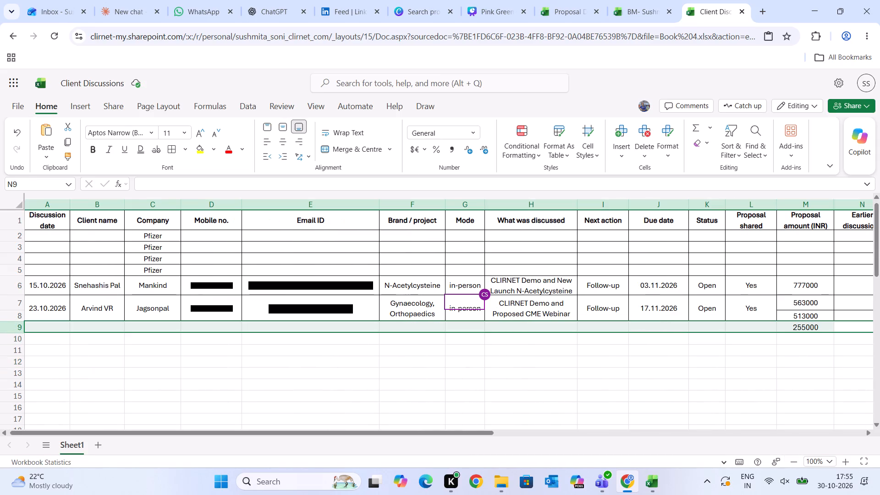
key("ctrl+shift+Left")
left_click(155, 134)
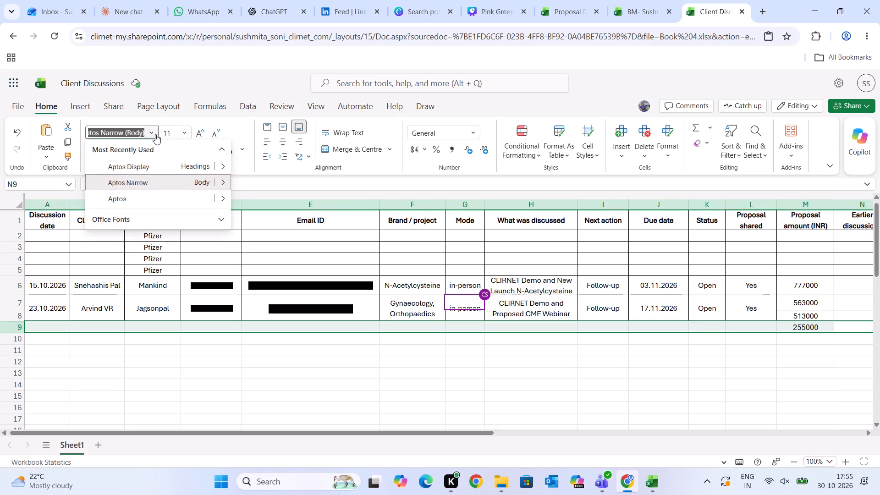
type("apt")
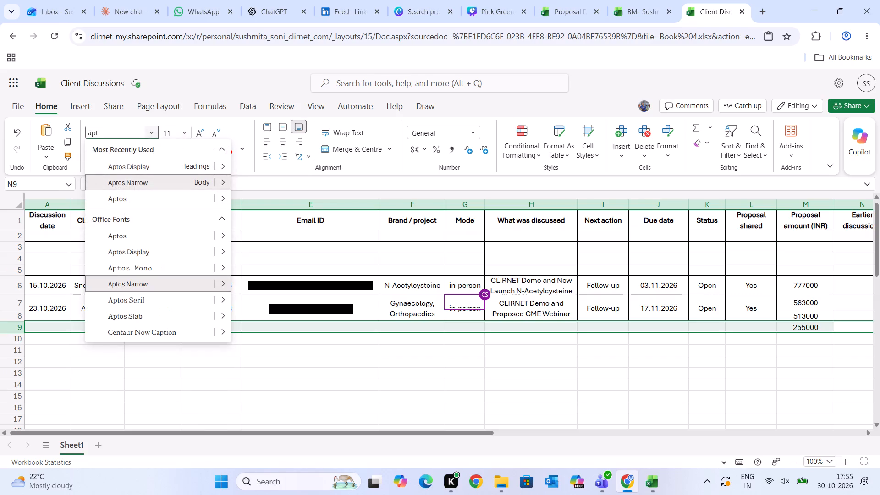
left_click(116, 202)
Look up the meeting date in the Performance Tracker and enter 26.10.2026 as row 9's discussion date in Client Discussions.
double_click(97, 328)
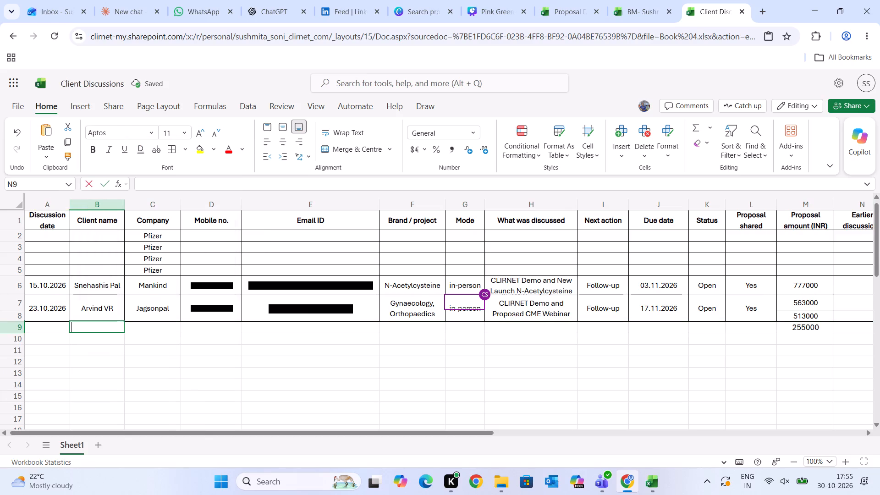
double_click(48, 327)
left_click_drag(48, 327, 51, 339)
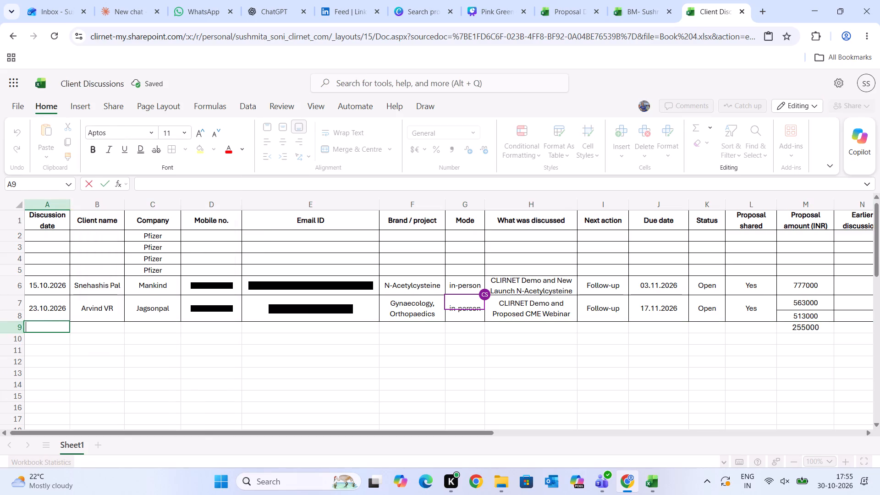
left_click_drag(51, 339, 52, 348)
left_click_drag(52, 348, 44, 325)
left_click(44, 325)
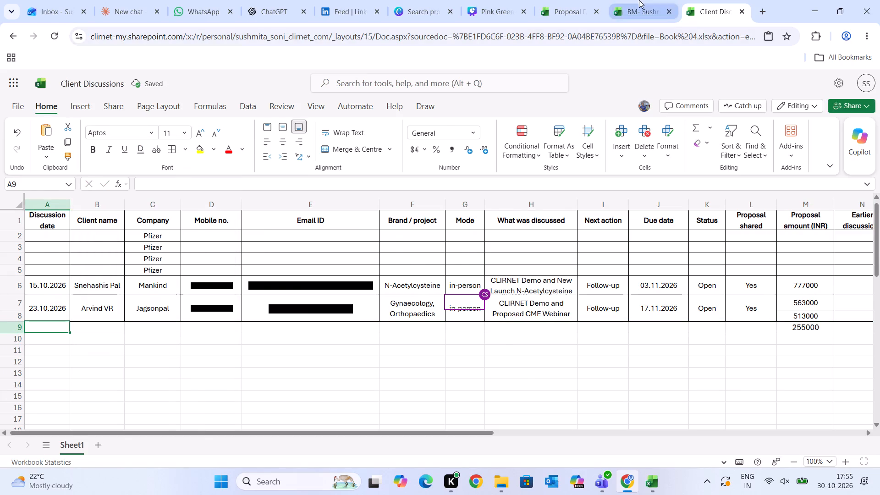
left_click(639, 0)
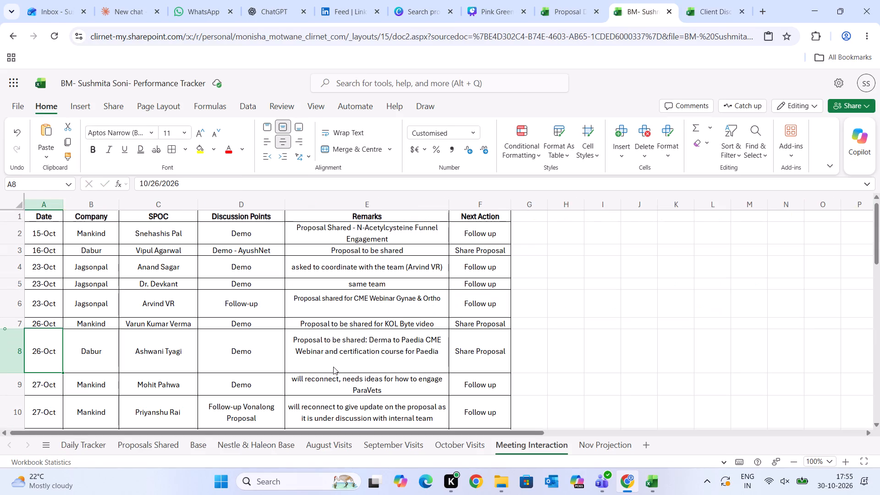
left_click(724, 15)
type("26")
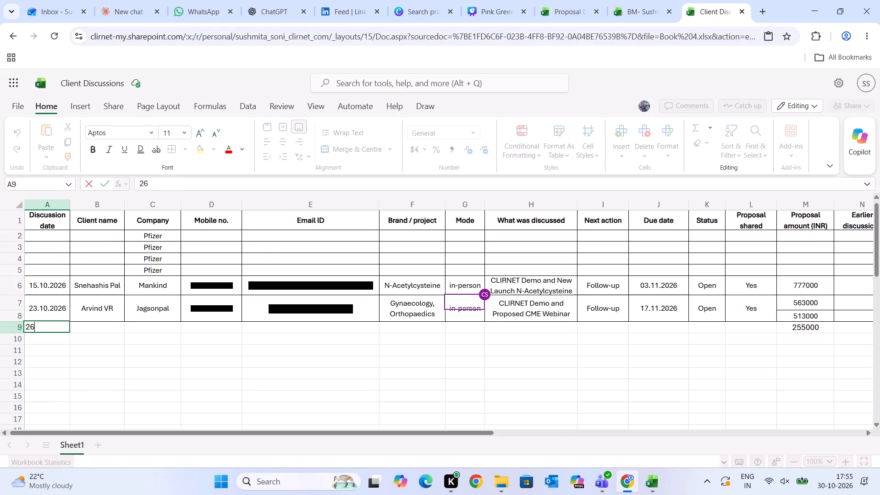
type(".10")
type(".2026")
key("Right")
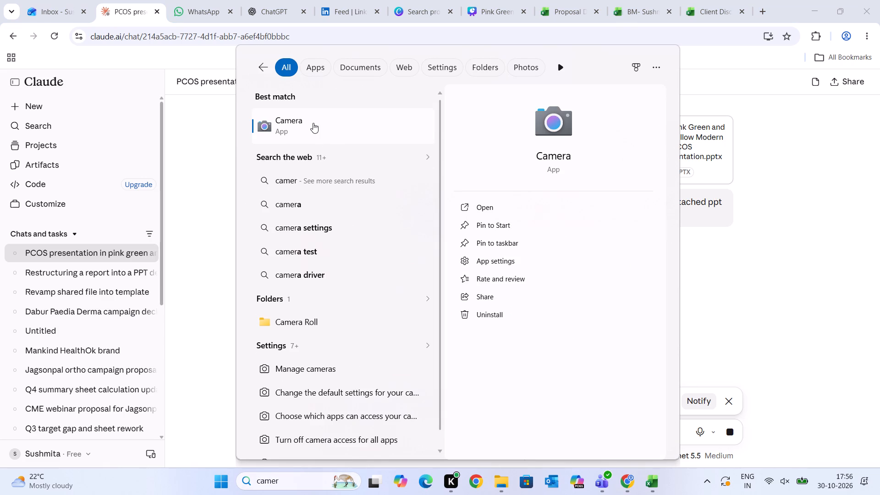